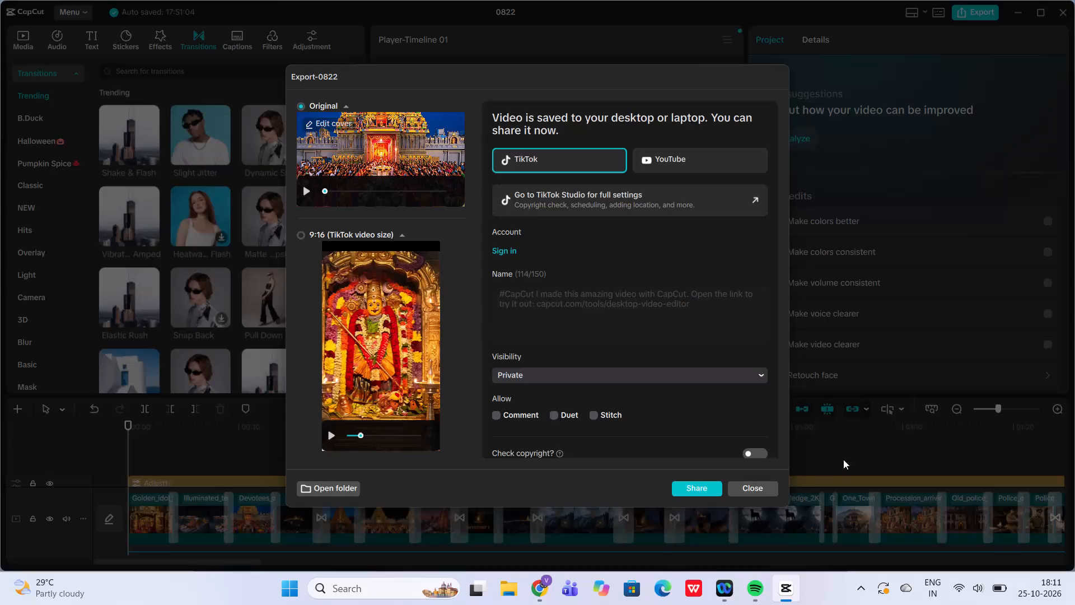
Close the finished export window and dismiss the feedback prompt.
click(755, 489)
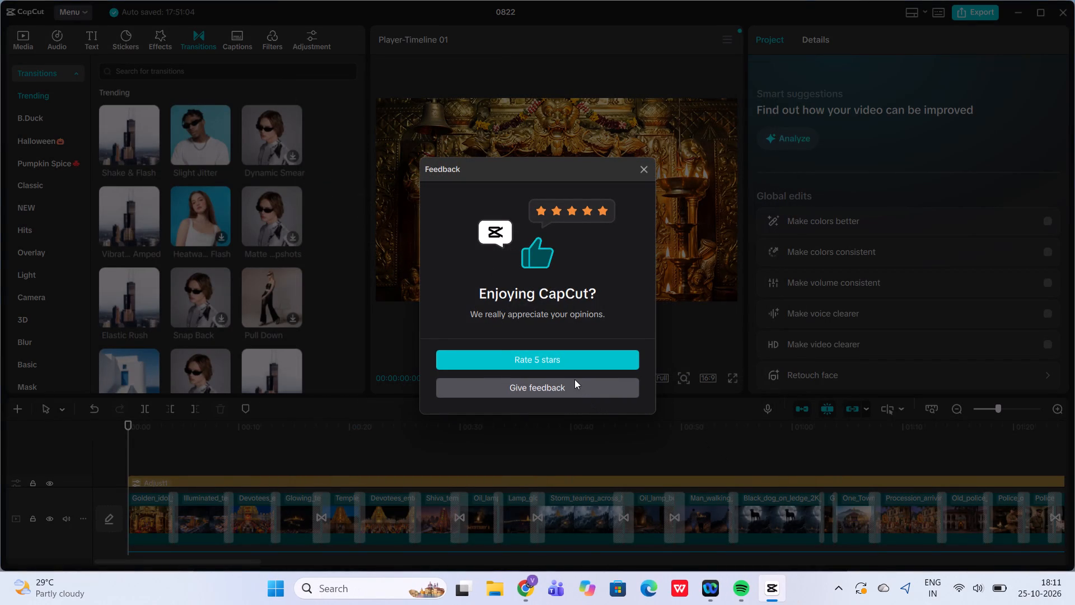
click(644, 163)
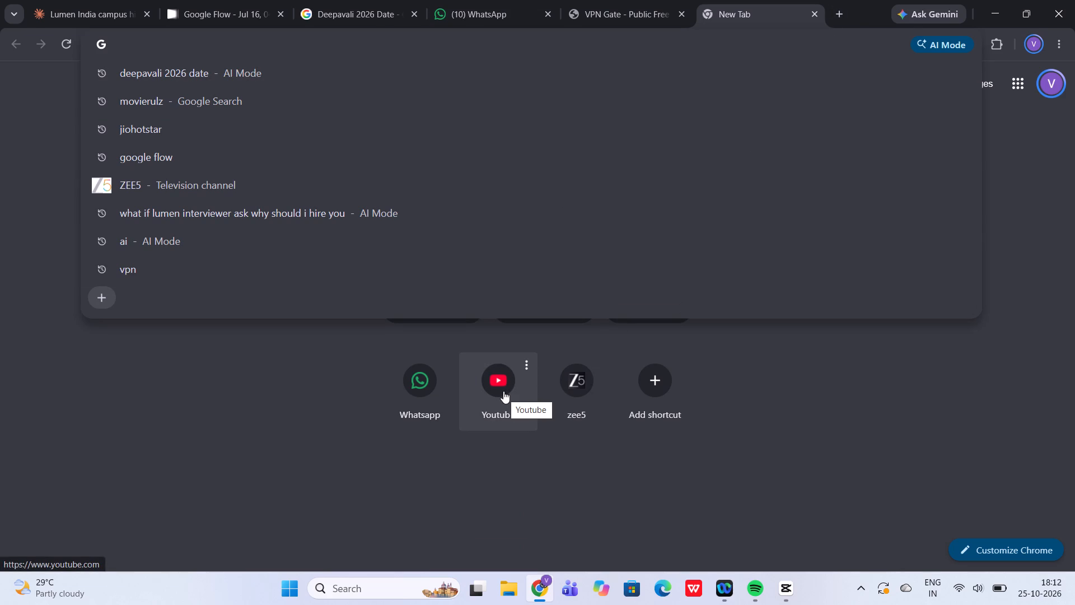
click(835, 9)
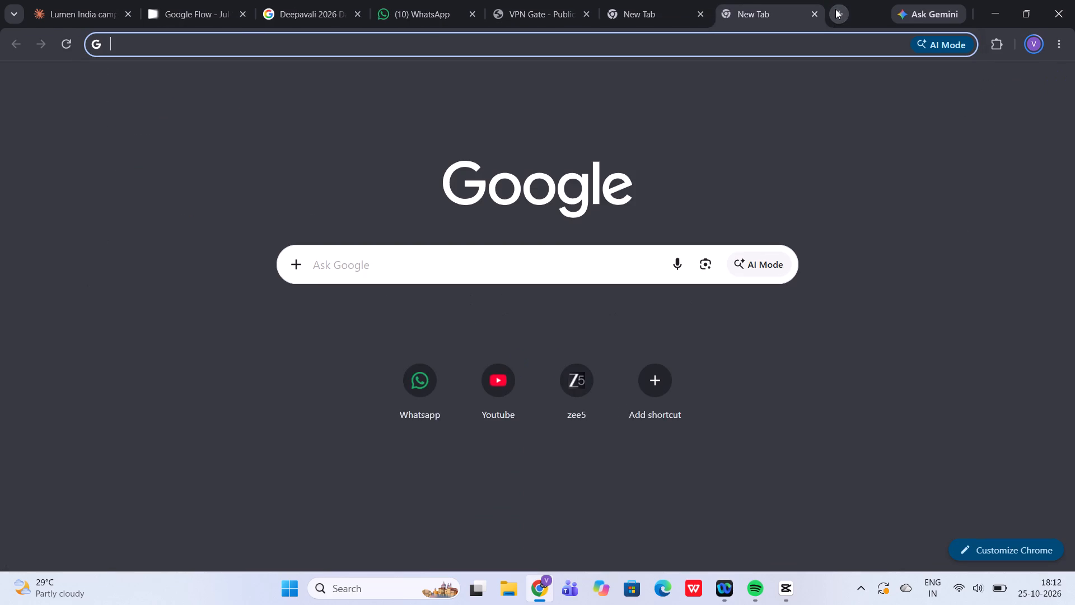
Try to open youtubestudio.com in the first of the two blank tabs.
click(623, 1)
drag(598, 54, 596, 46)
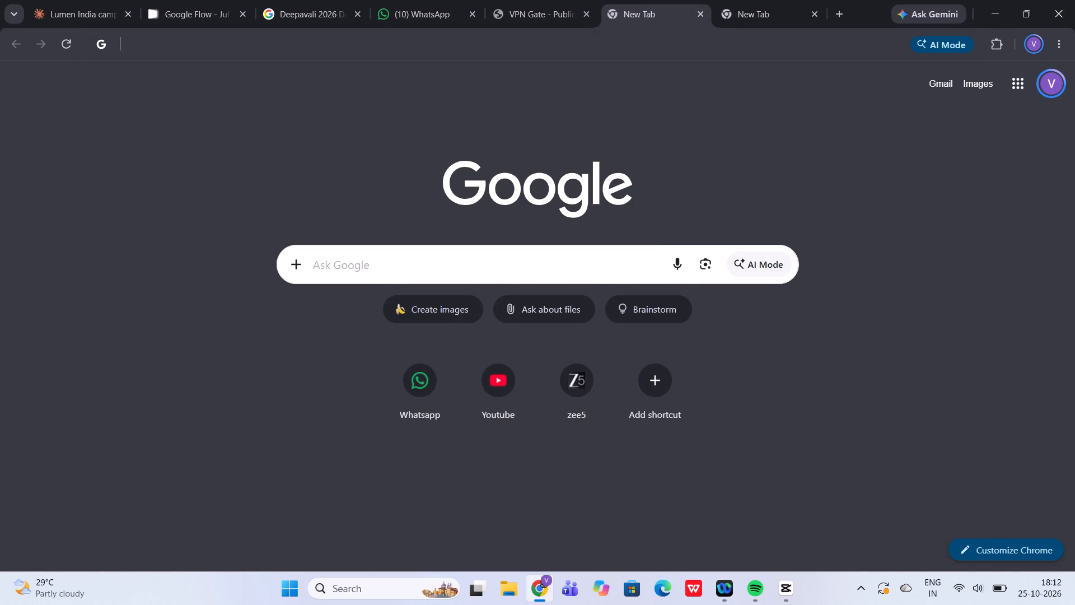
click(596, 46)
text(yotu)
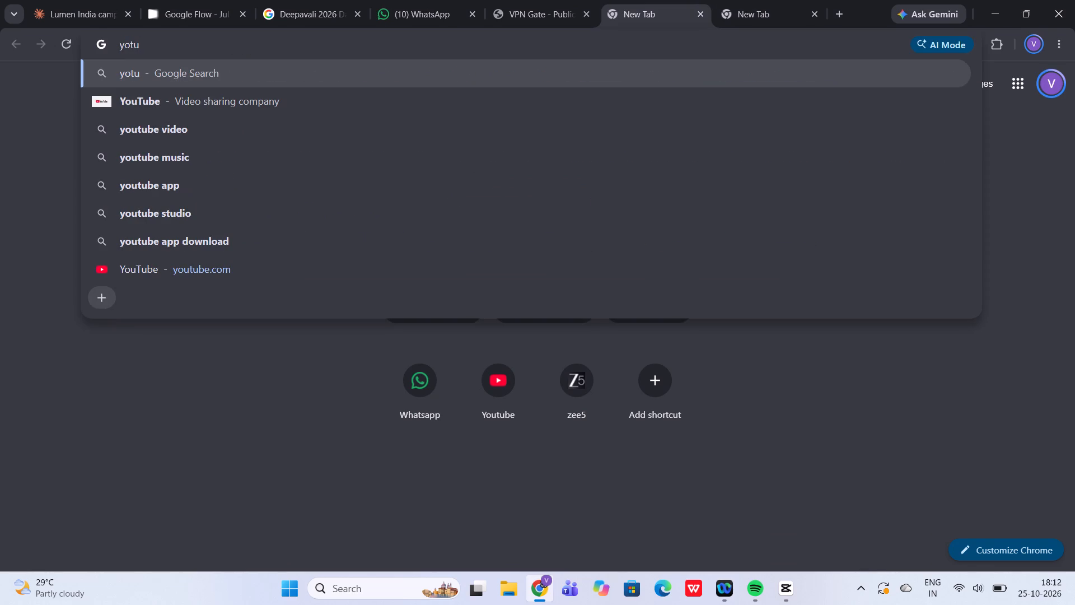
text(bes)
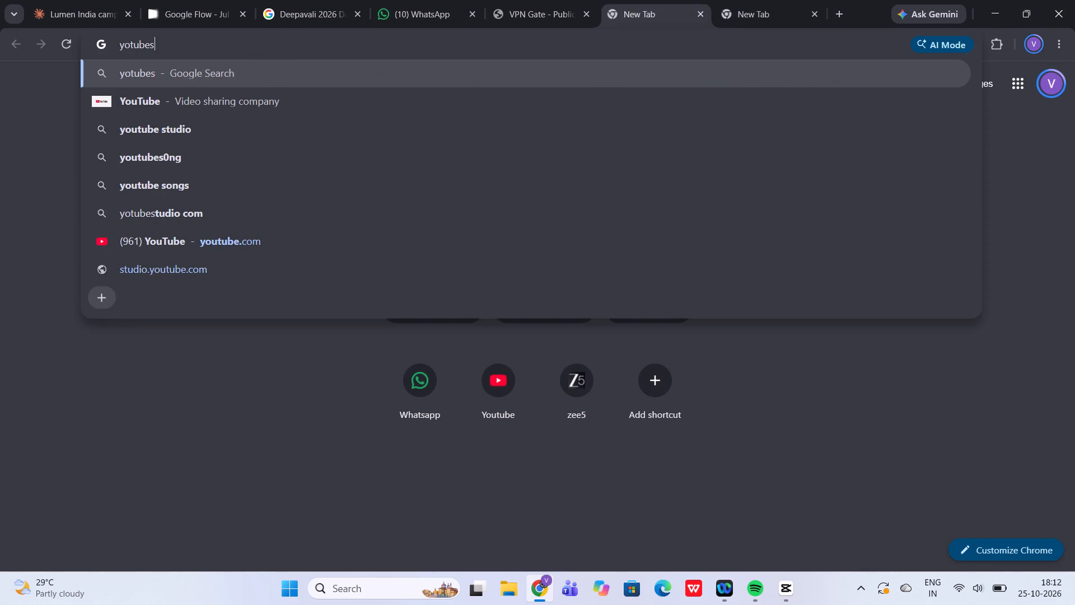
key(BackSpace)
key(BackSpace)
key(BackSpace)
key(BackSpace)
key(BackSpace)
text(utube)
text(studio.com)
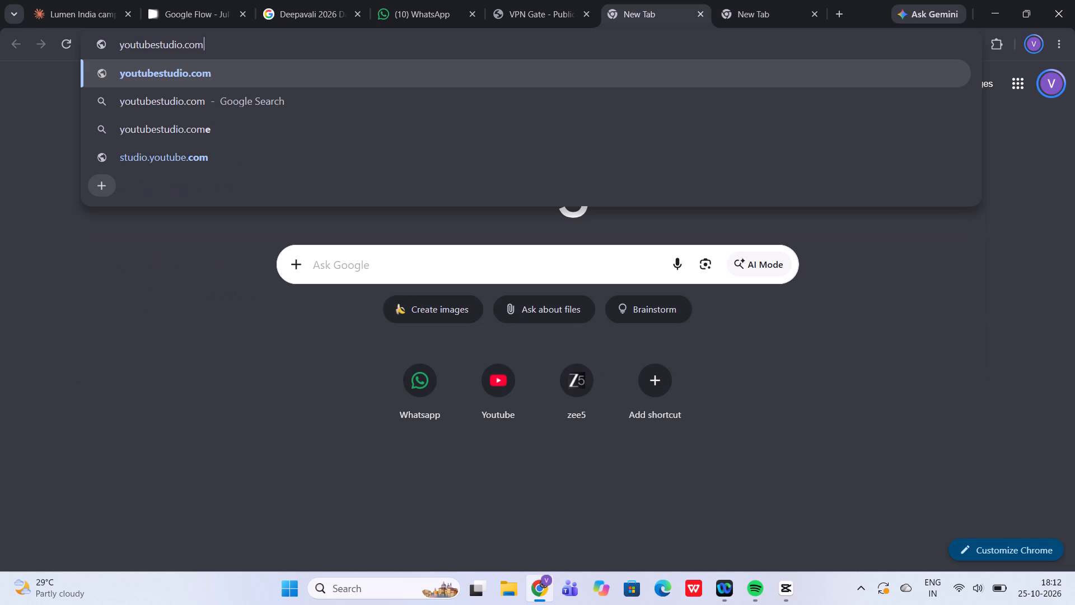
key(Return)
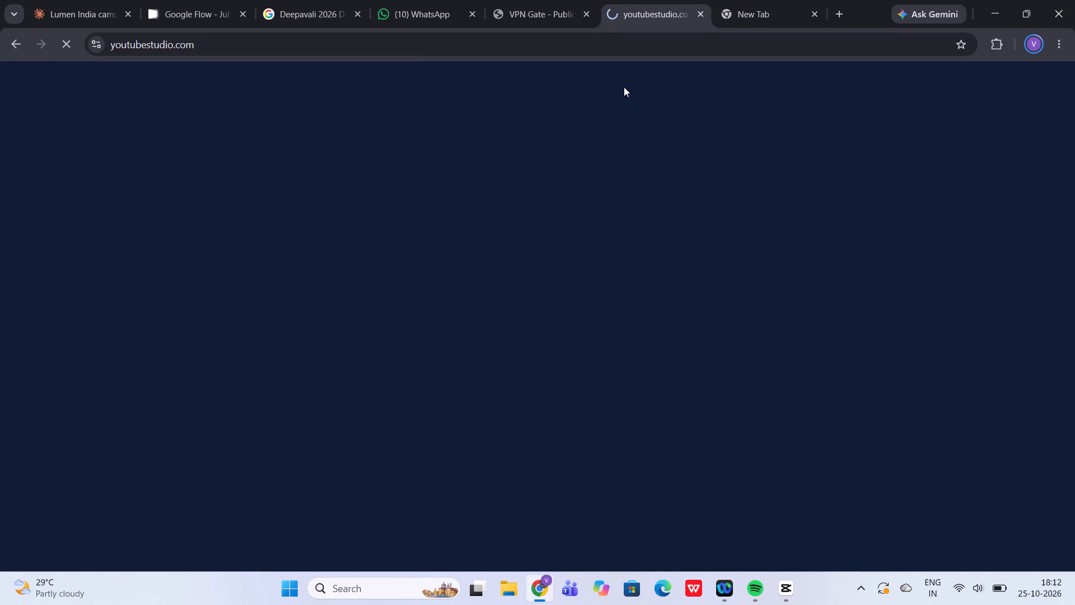
Close the VPN Gate tab.
click(588, 9)
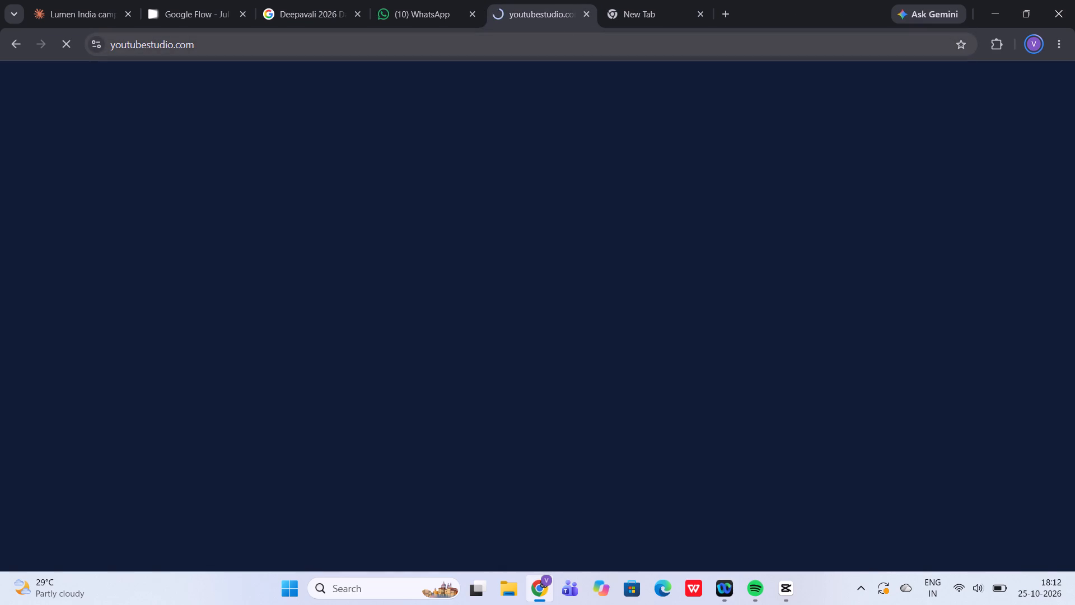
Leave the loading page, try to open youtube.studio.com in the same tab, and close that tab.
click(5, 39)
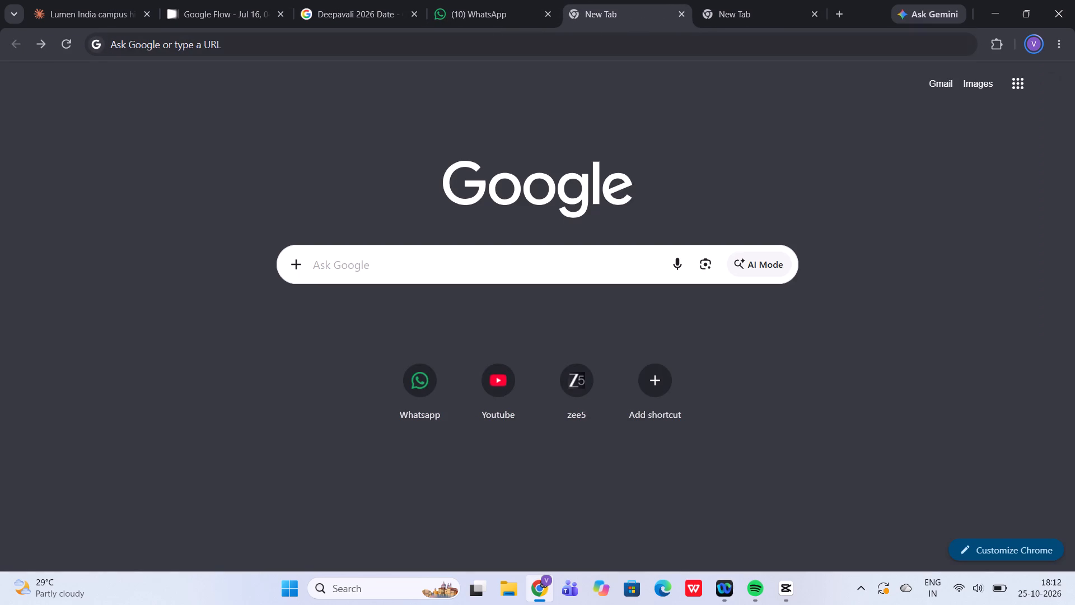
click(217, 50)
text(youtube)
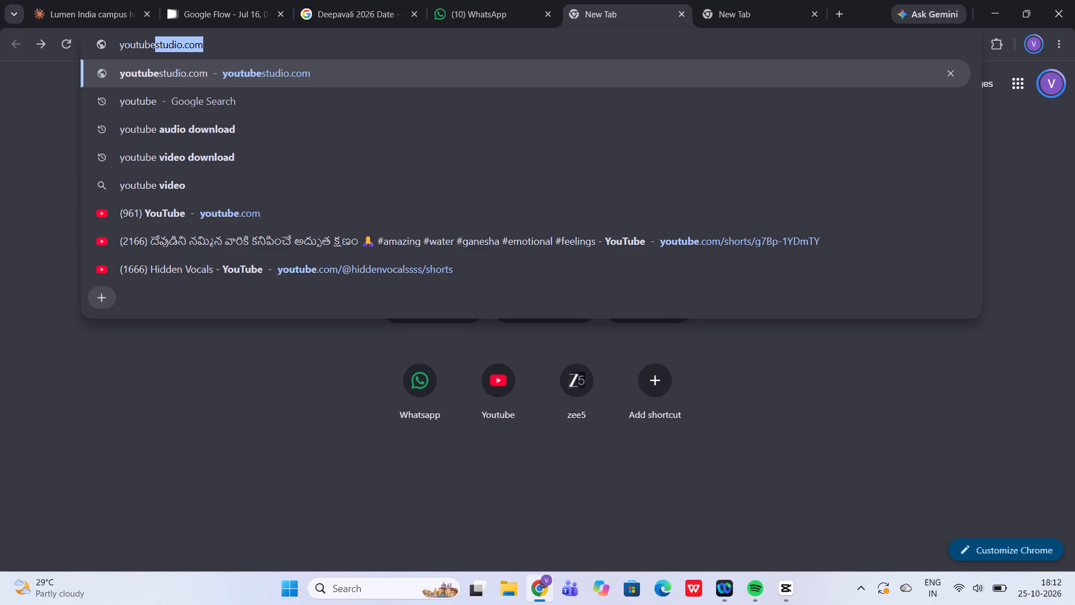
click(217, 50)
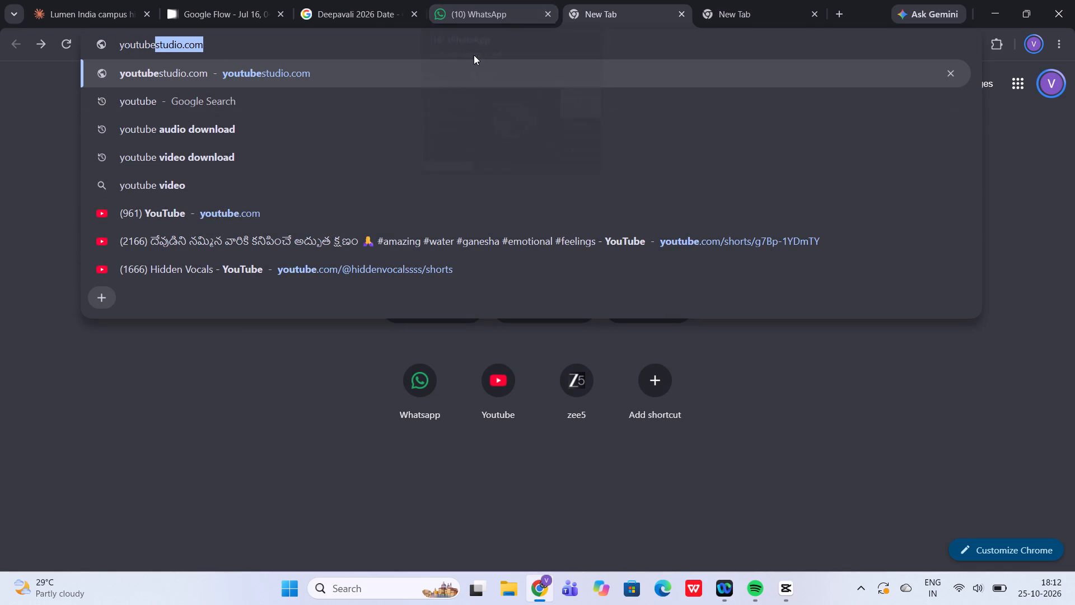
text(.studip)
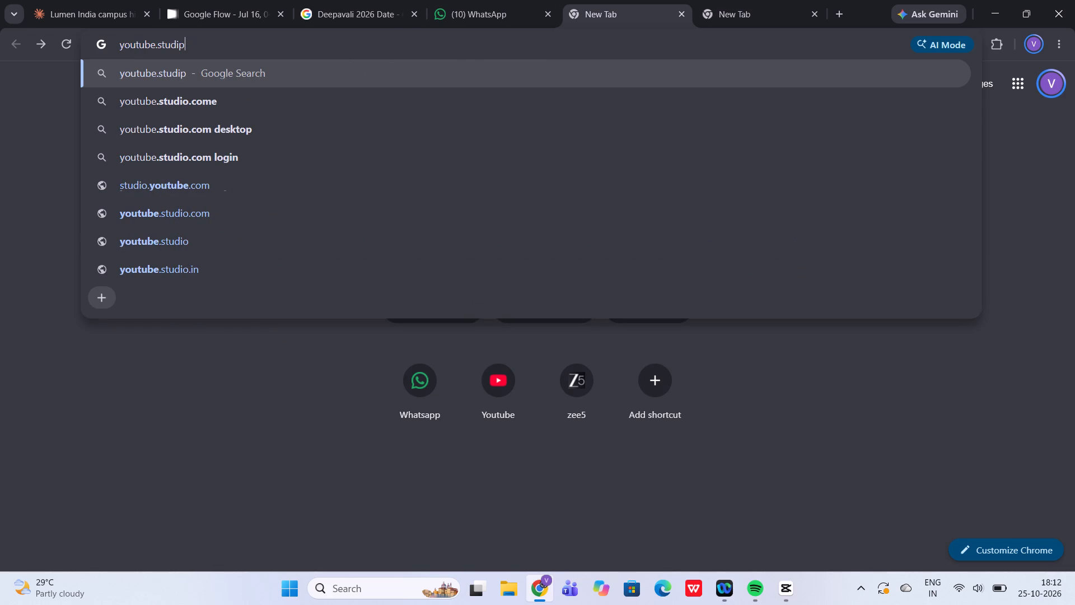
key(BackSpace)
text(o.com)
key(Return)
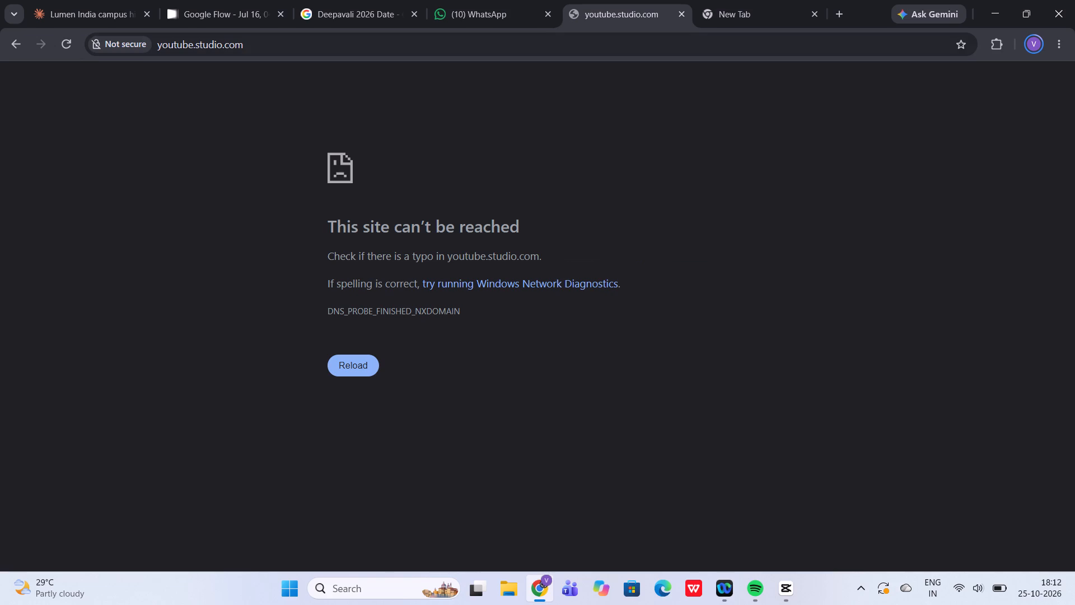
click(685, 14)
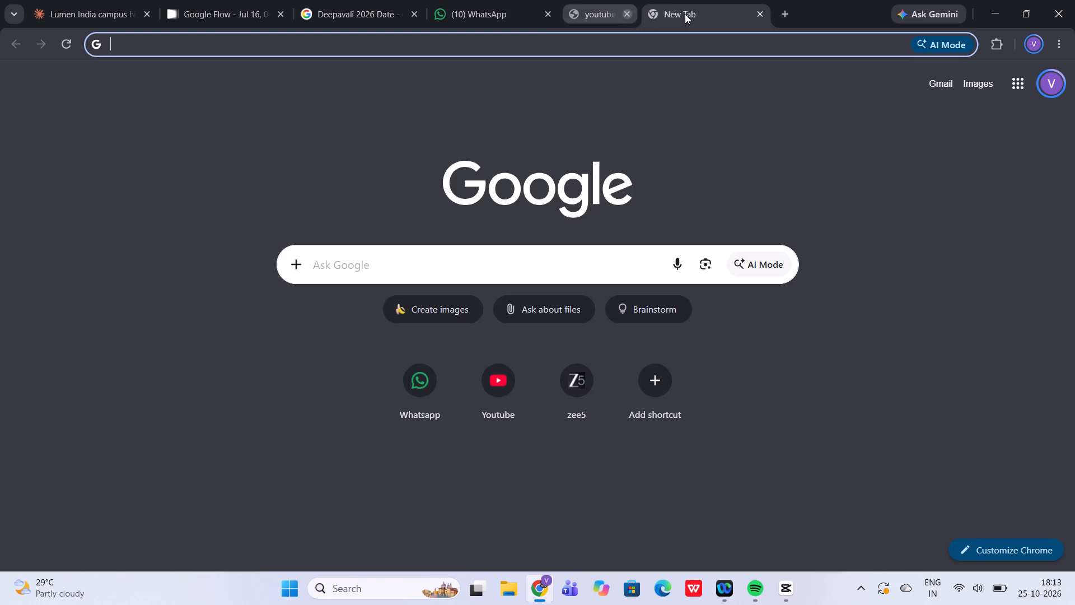
Start entering a web address in the remaining blank tab.
click(578, 40)
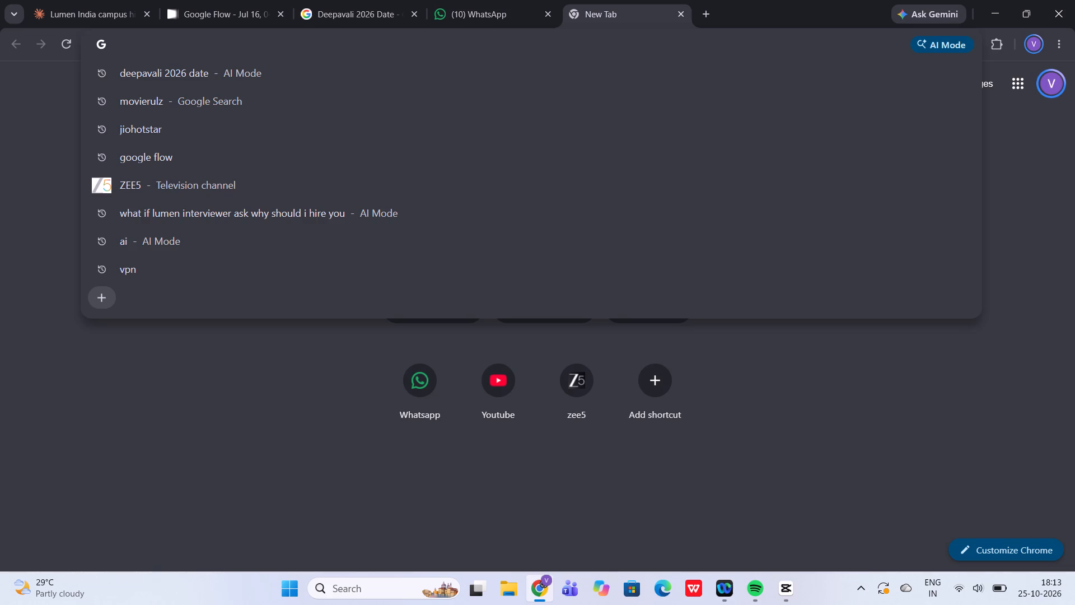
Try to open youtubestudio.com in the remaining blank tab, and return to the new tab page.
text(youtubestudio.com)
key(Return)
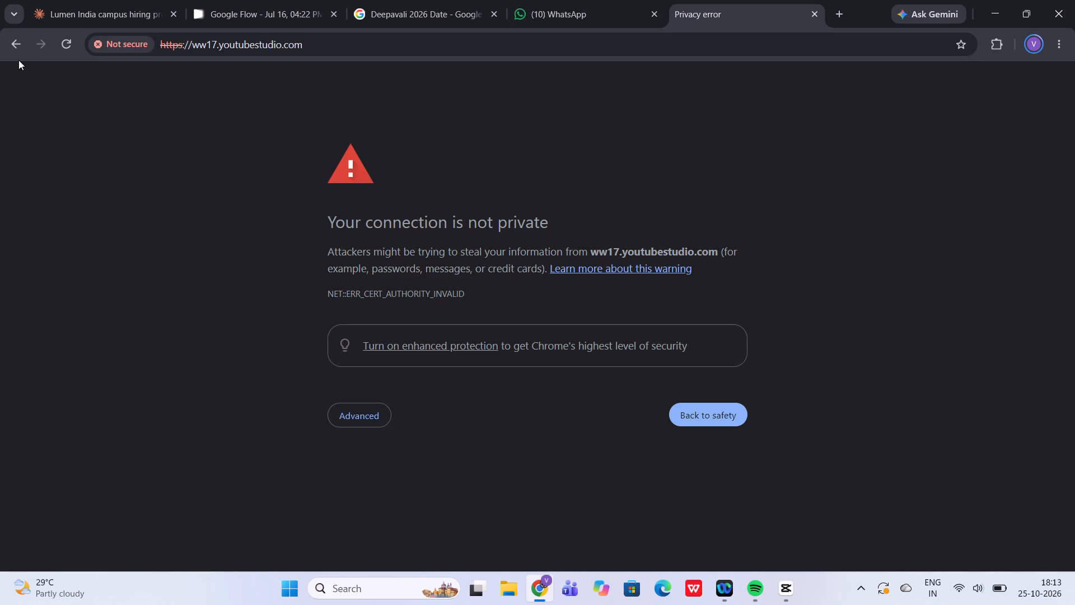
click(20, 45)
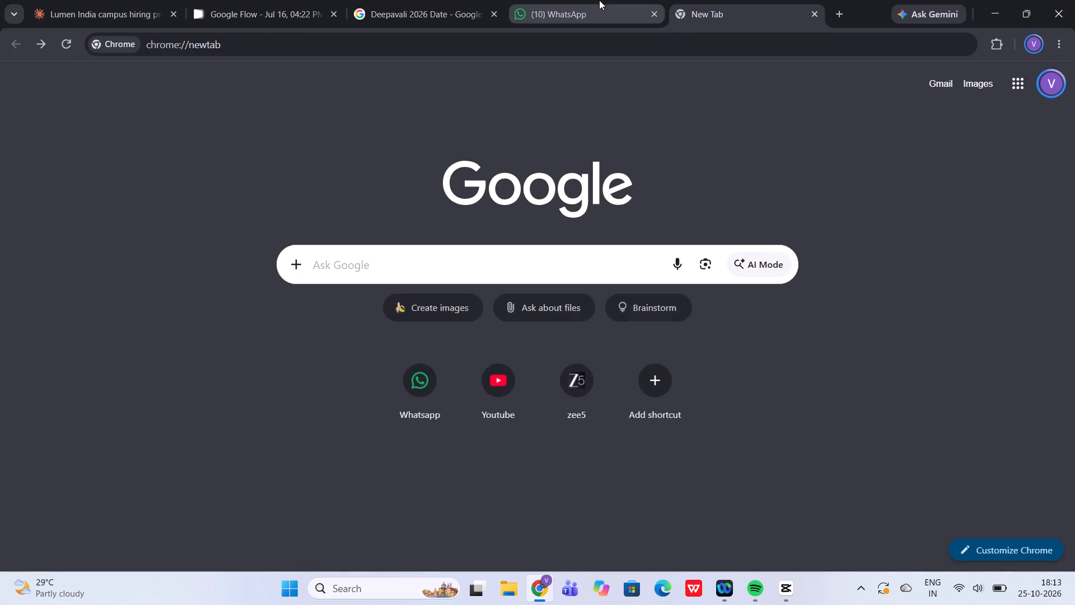
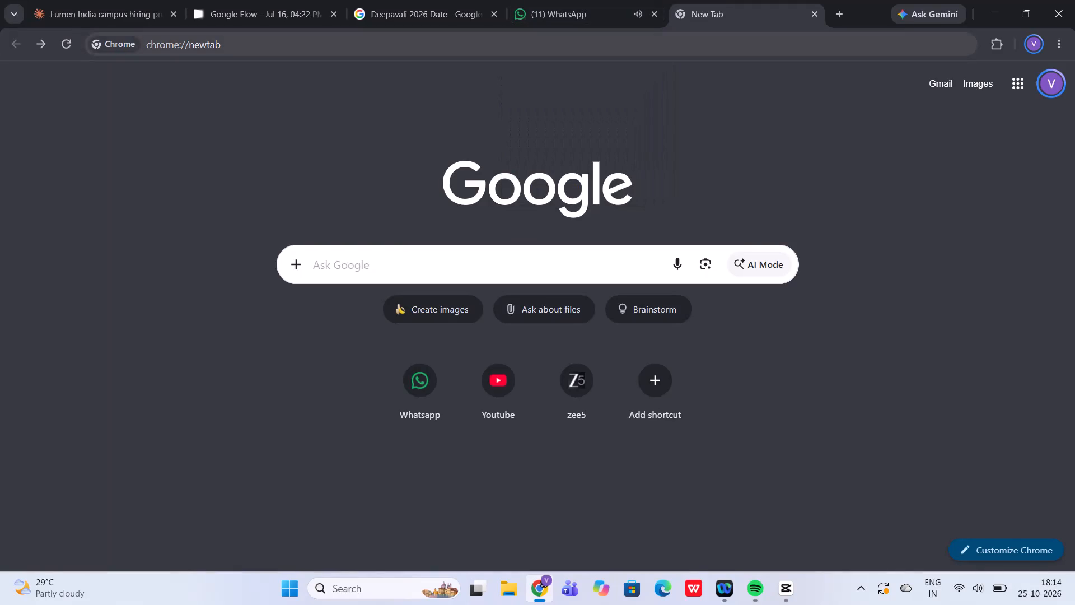
Search the web for youtube studio from the blank tab and open the YouTube Studio site at studio.youtube.com.
click(586, 41)
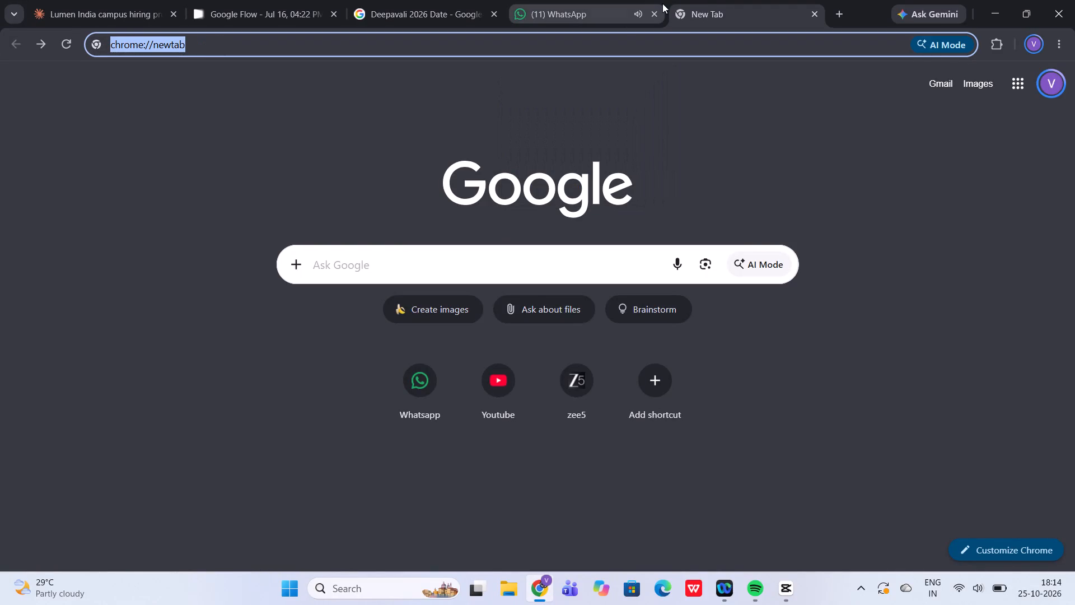
click(704, 0)
key(BackSpace)
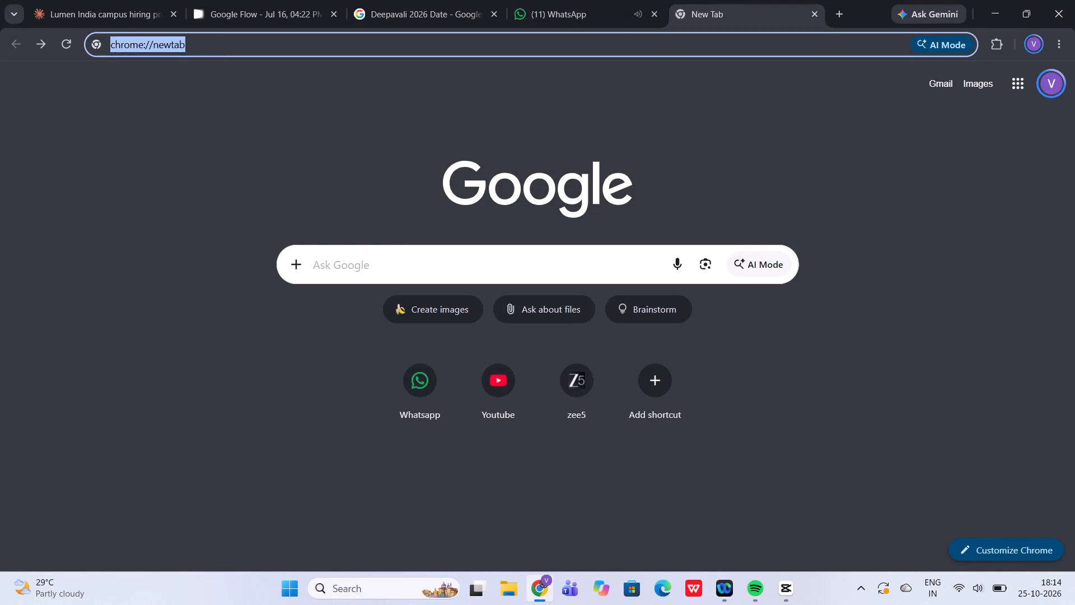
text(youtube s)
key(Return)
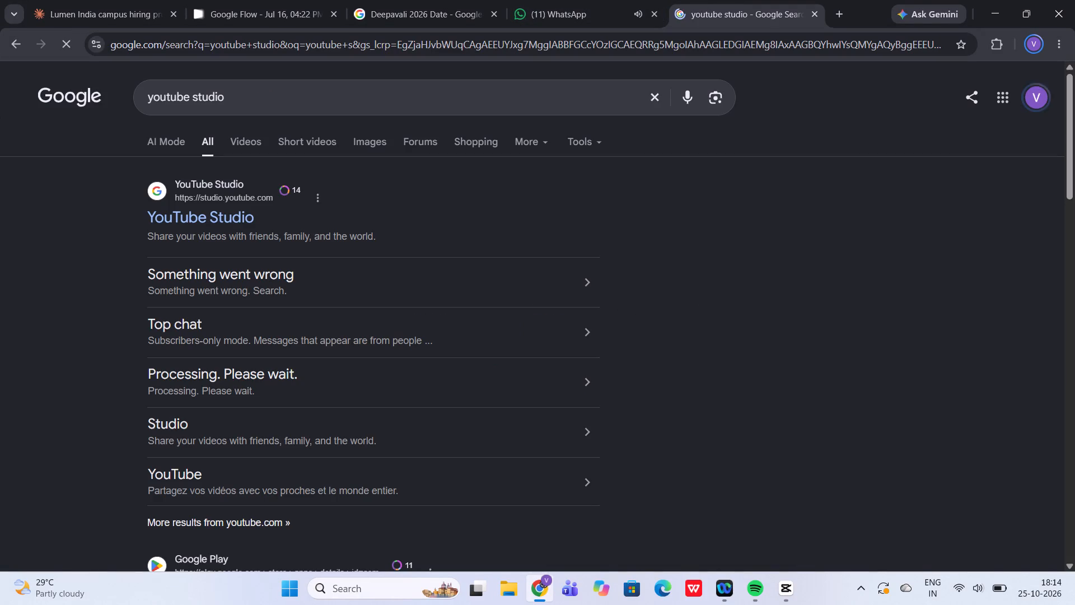
click(217, 221)
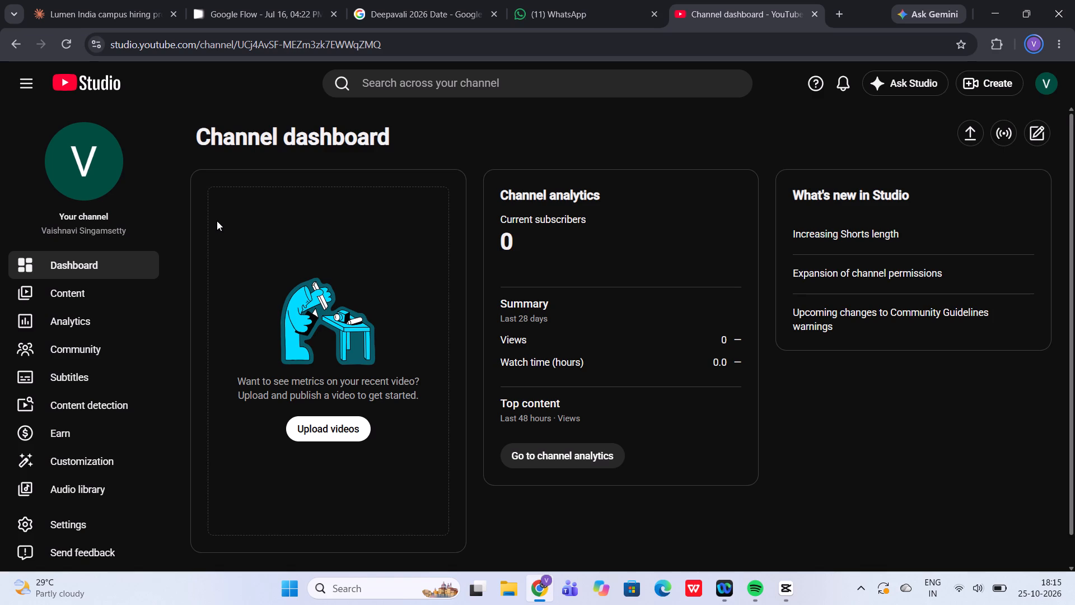
Switch YouTube Studio to the Hidden Vocals channel account.
scroll(383, 350, down, 2)
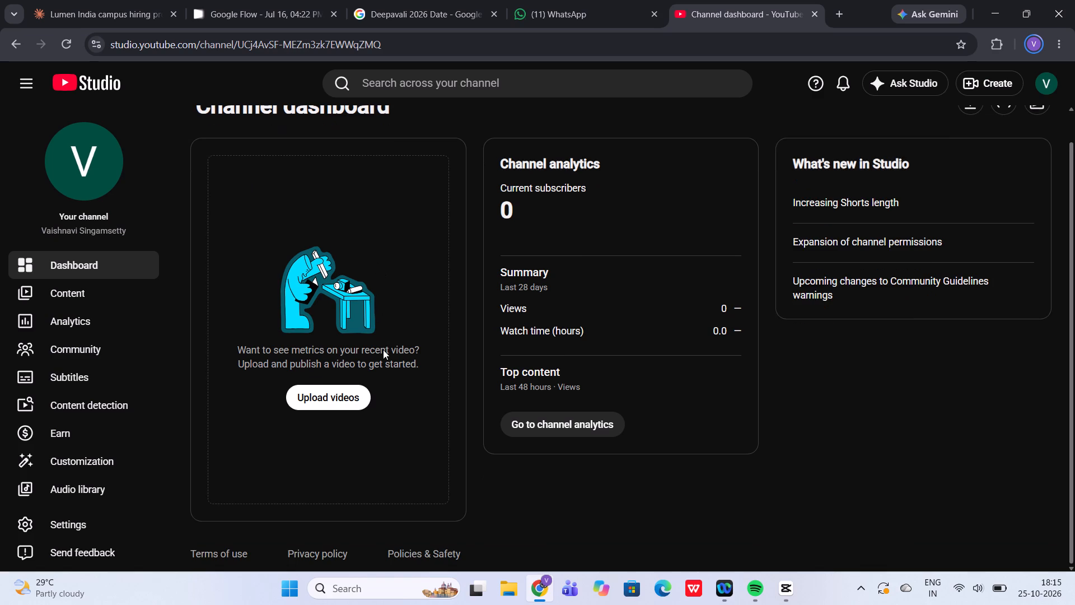
scroll(383, 350, down, 2)
scroll(383, 350, up, 4)
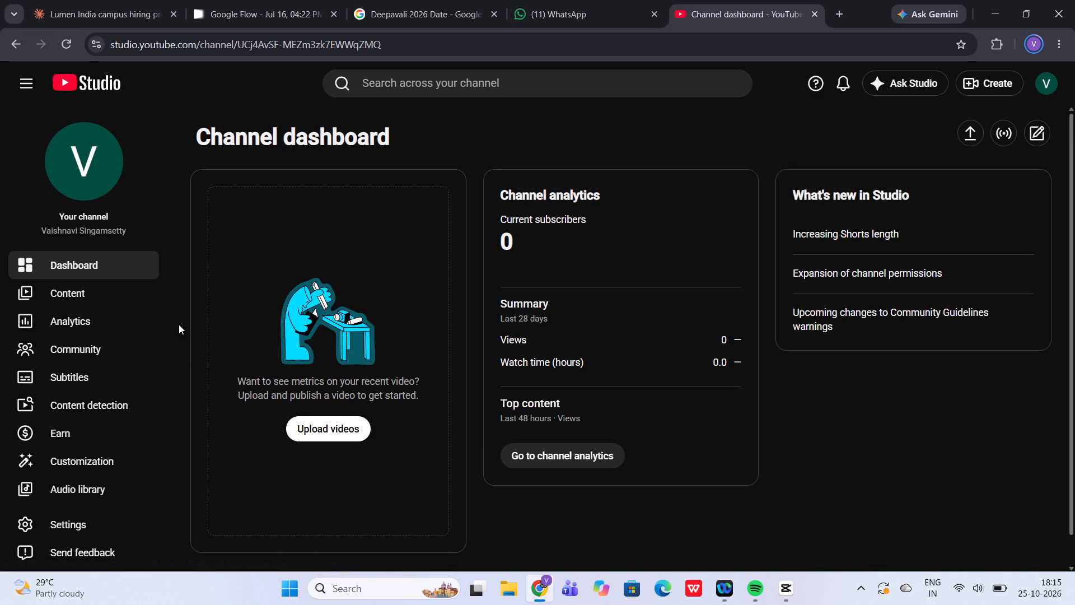
click(1047, 81)
click(1047, 81)
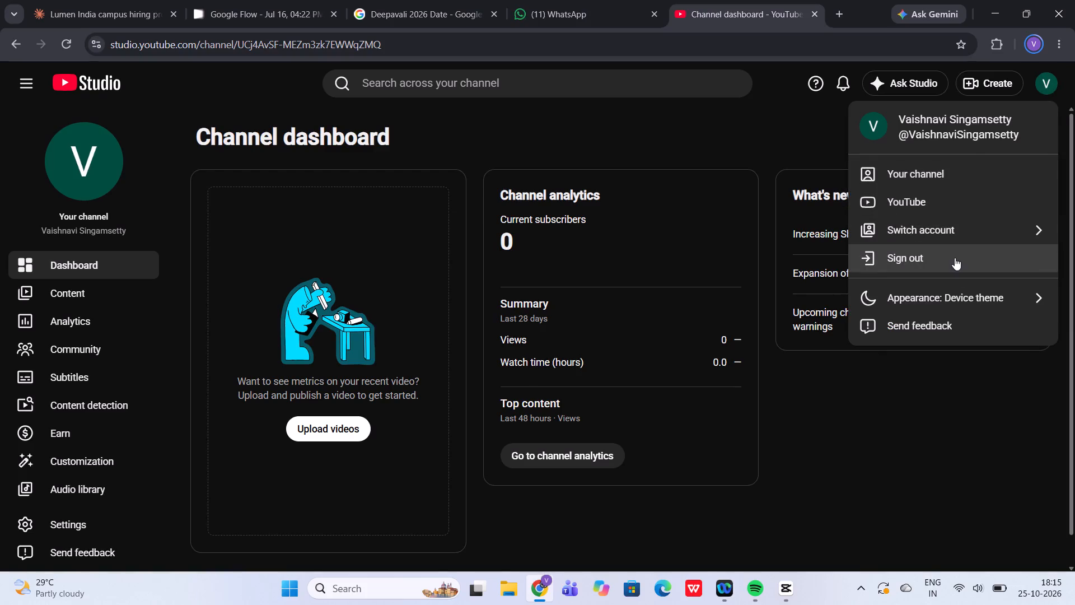
click(959, 226)
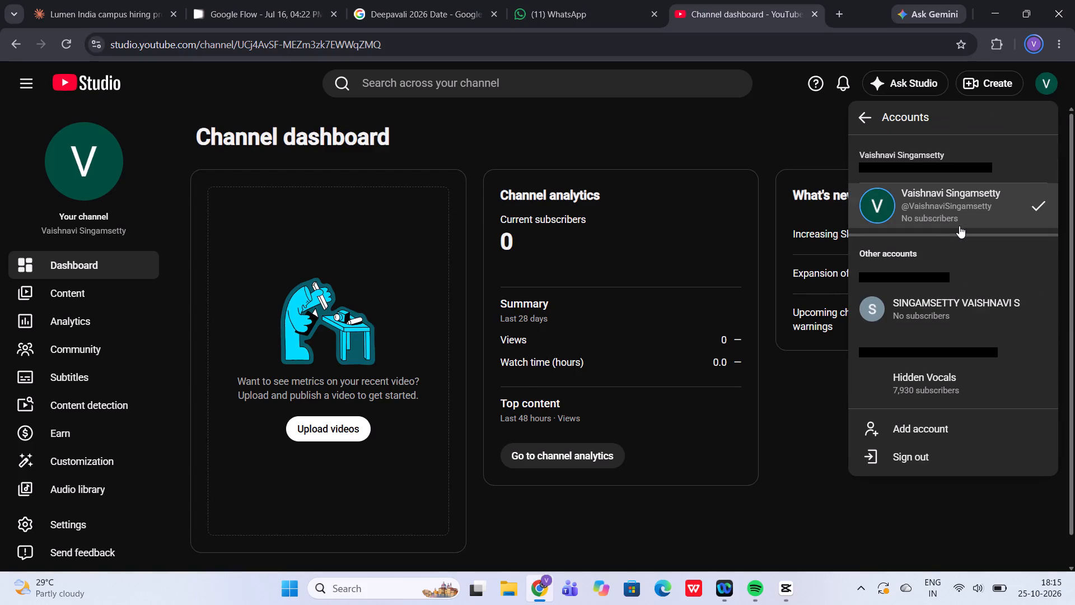
click(954, 365)
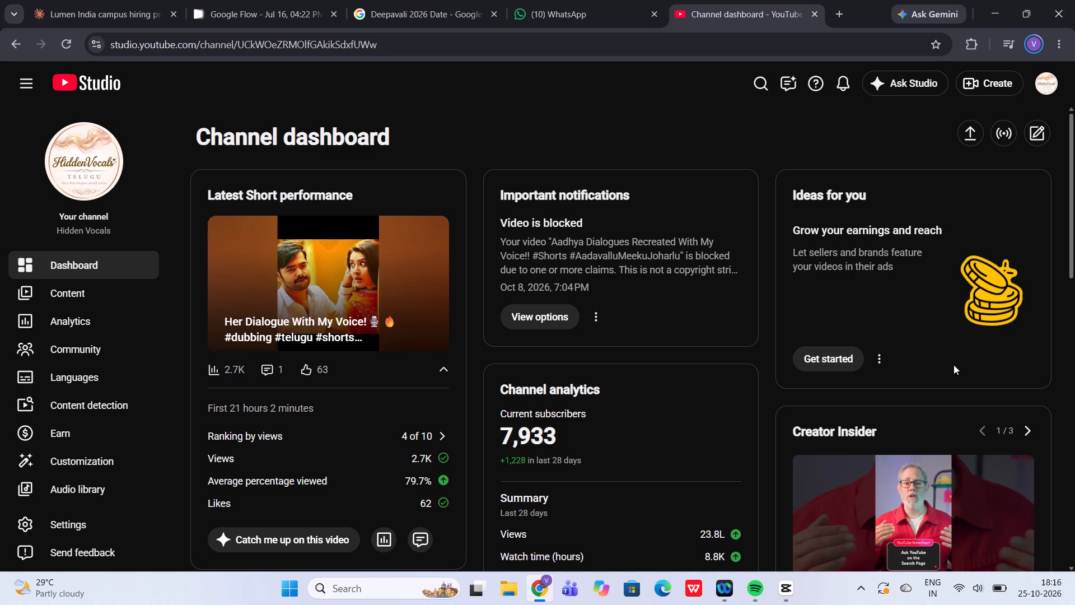
Look through the Hidden Vocals channel dashboard, including its analytics, published videos, comments and recent subscribers.
scroll(666, 296, down, 3)
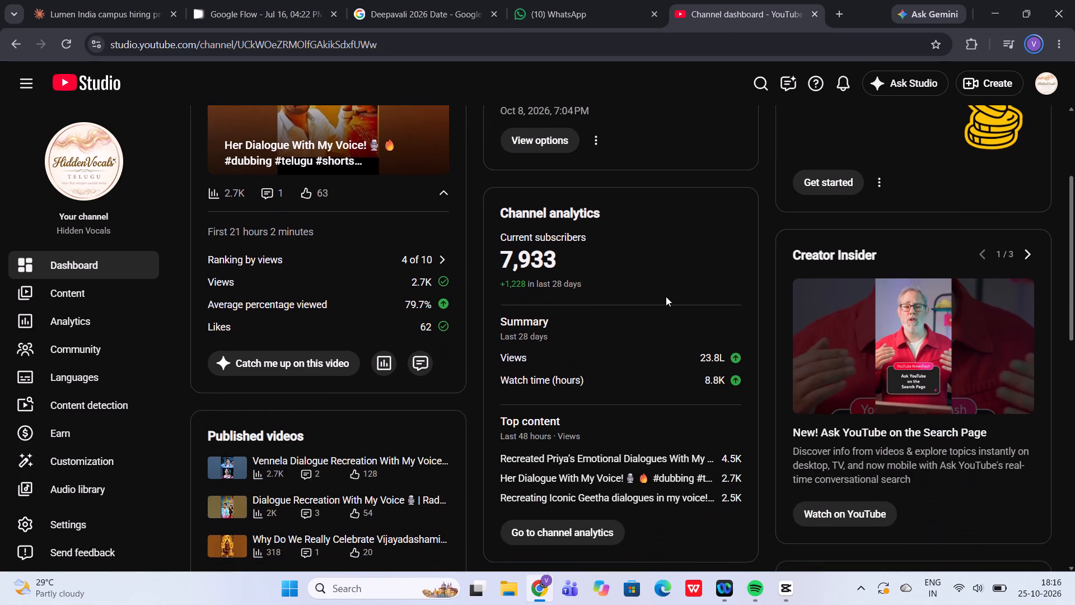
scroll(666, 296, down, 2)
scroll(666, 296, up, 8)
scroll(666, 296, down, 5)
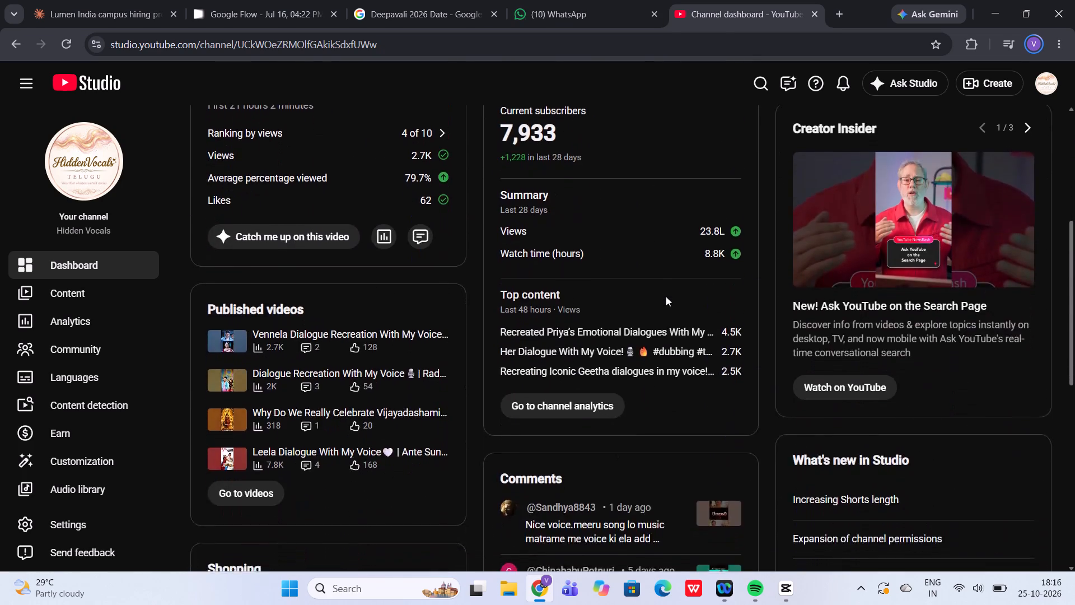
scroll(666, 296, down, 2)
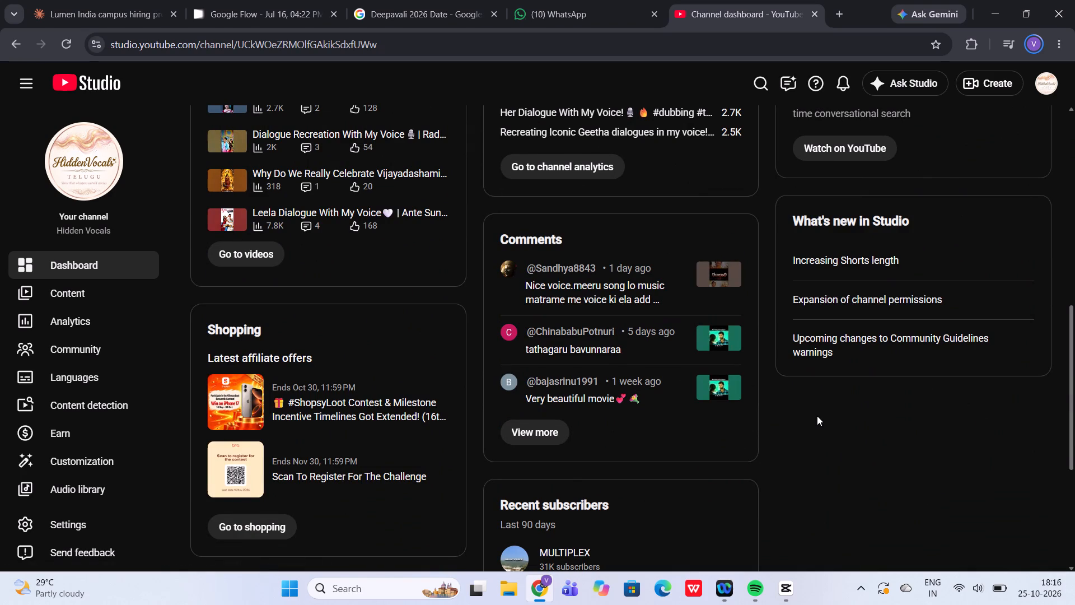
scroll(817, 416, down, 2)
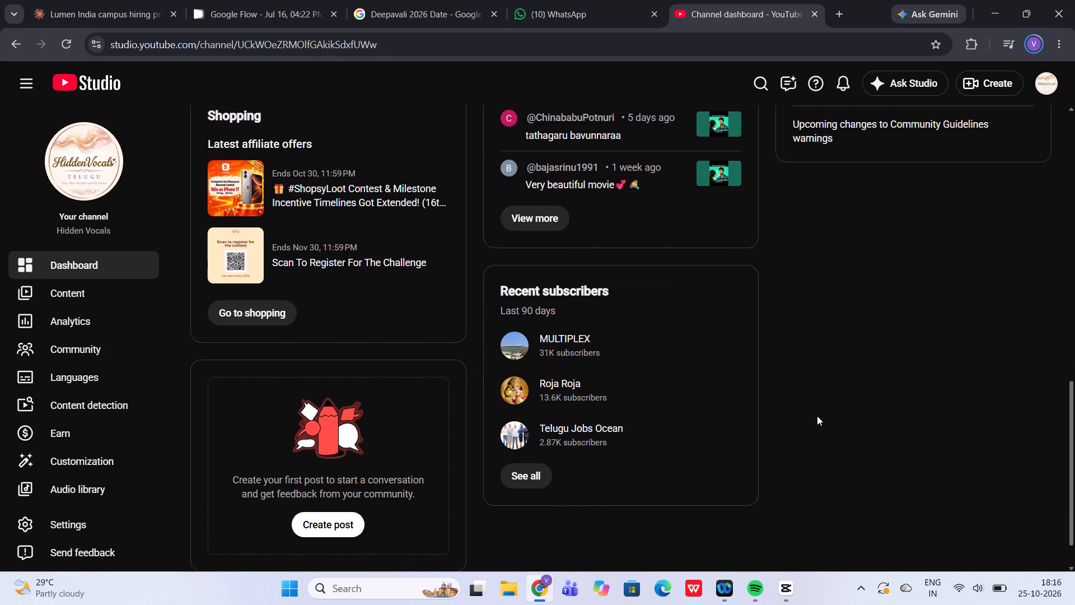
scroll(817, 416, down, 2)
scroll(817, 416, up, 9)
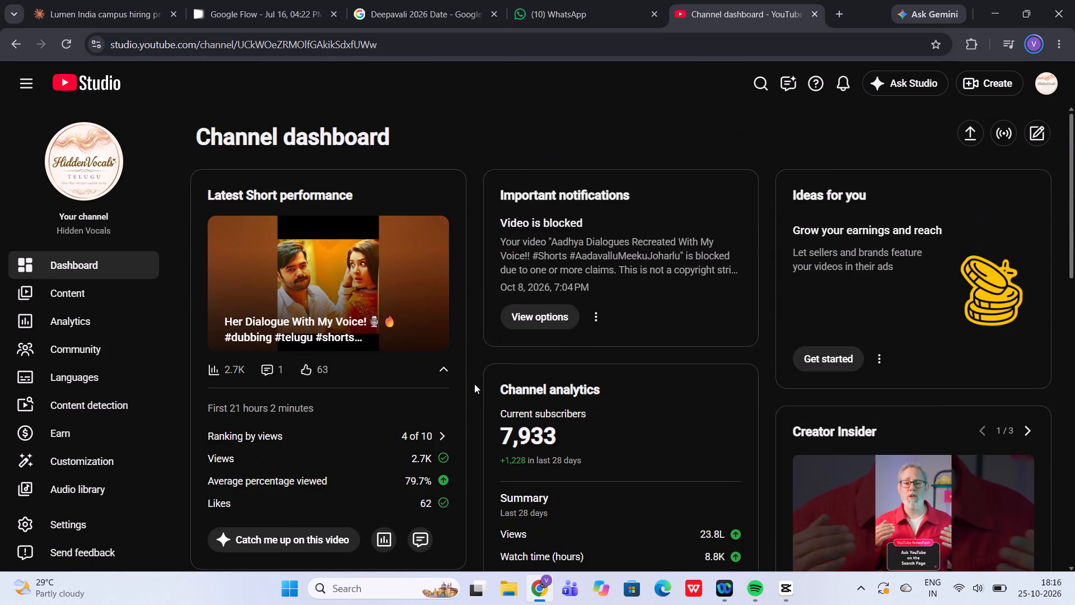
Dismiss the "Video is blocked" notice from the important notifications on the dashboard.
click(591, 316)
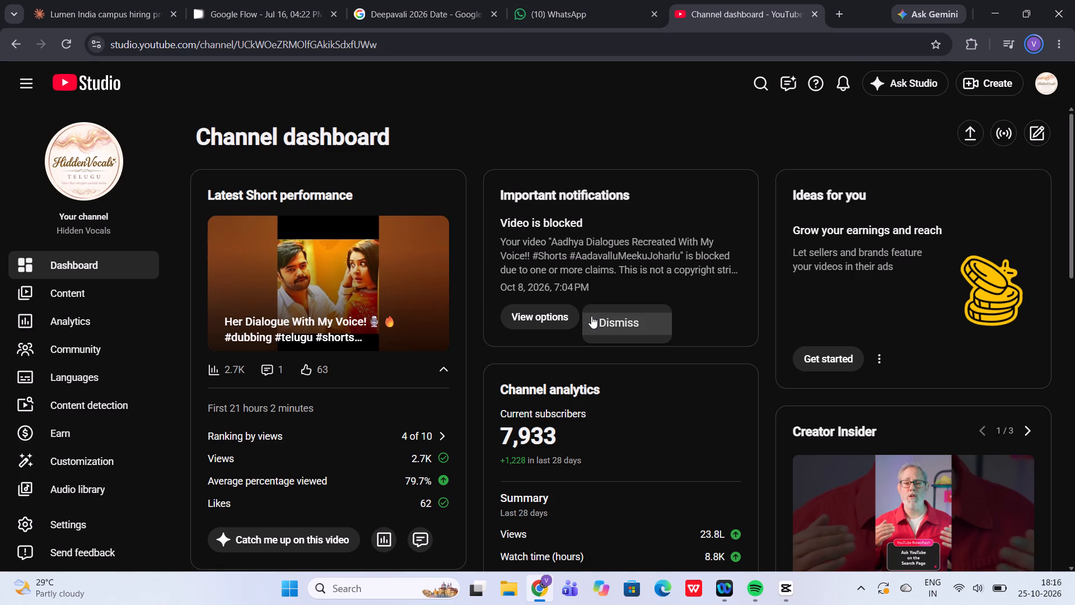
click(591, 316)
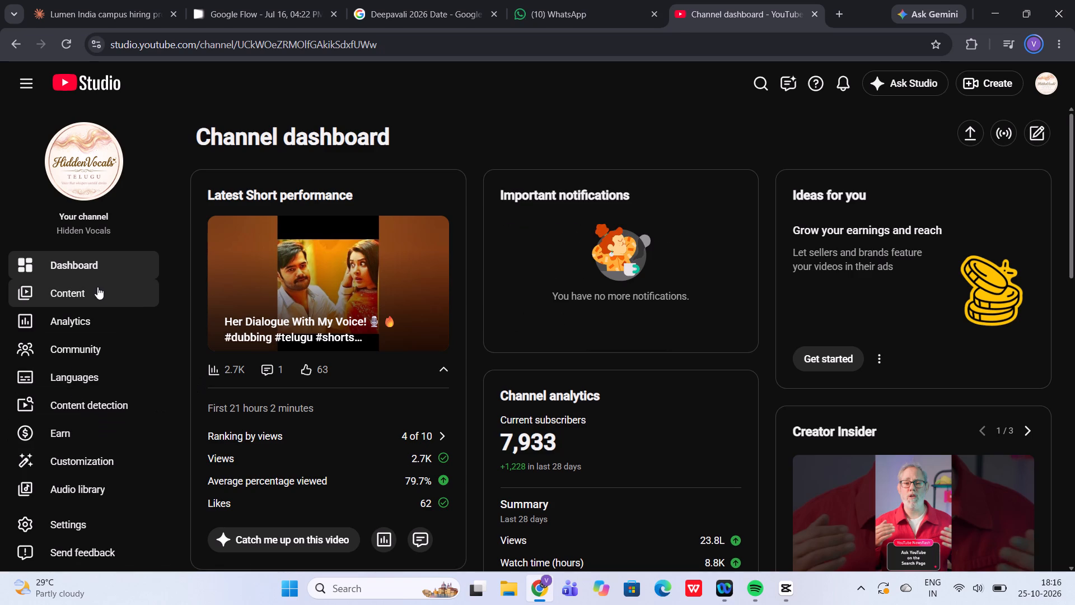
Look over the channel dashboard's cards and the Studio navigation for the way to upload a video.
scroll(95, 457, down, 7)
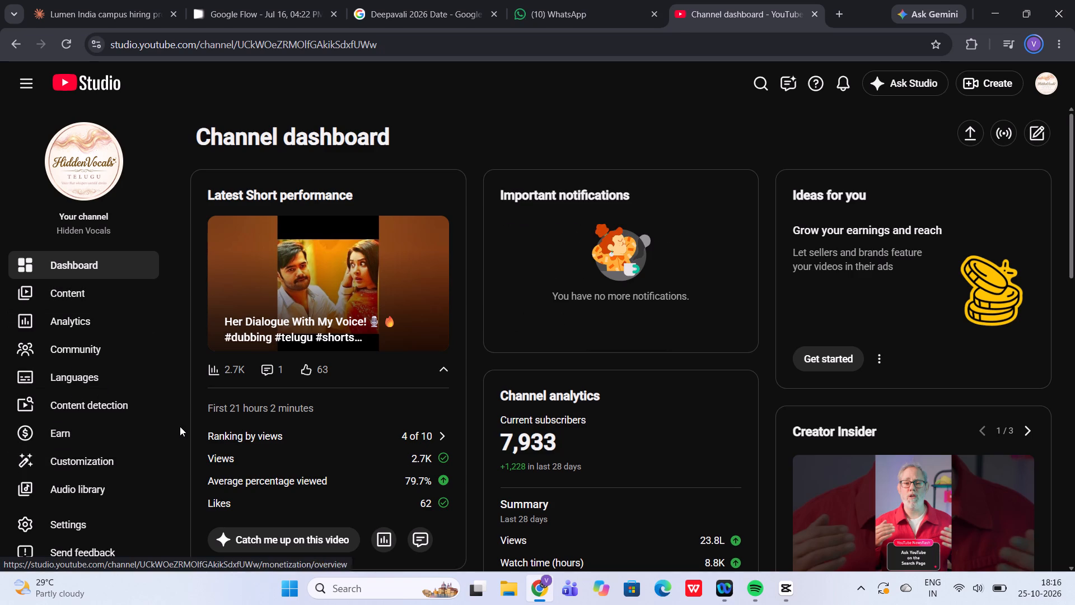
scroll(180, 426, down, 3)
scroll(180, 426, up, 7)
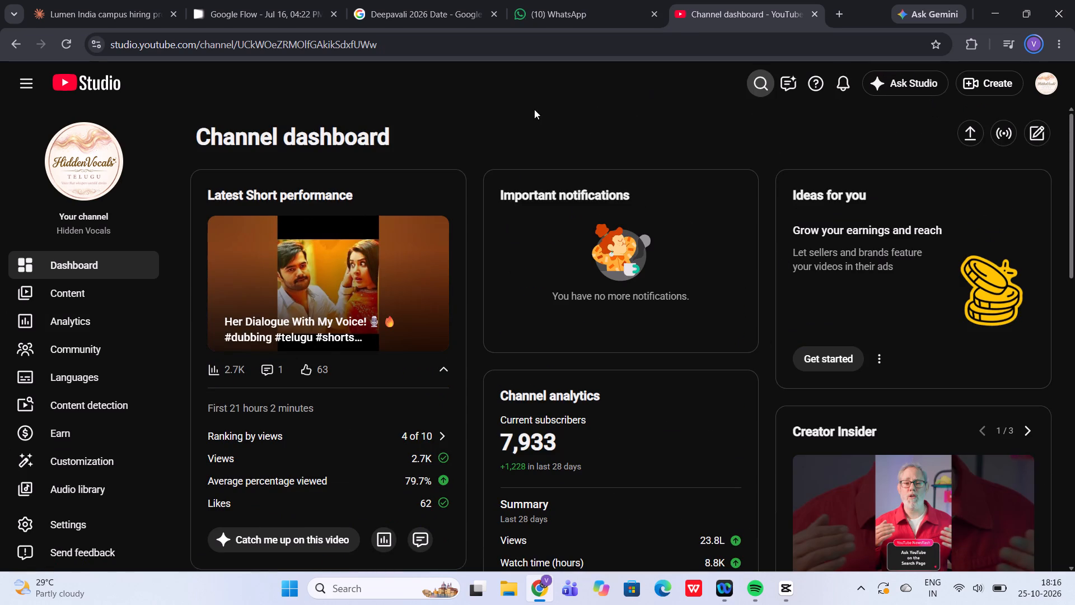
scroll(326, 347, down, 5)
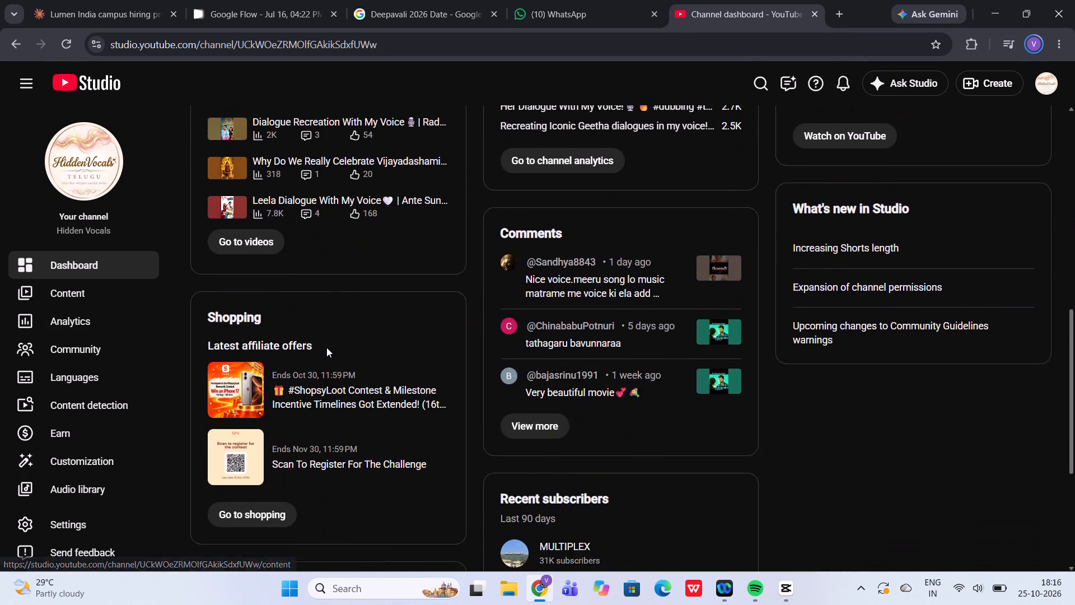
scroll(326, 347, down, 2)
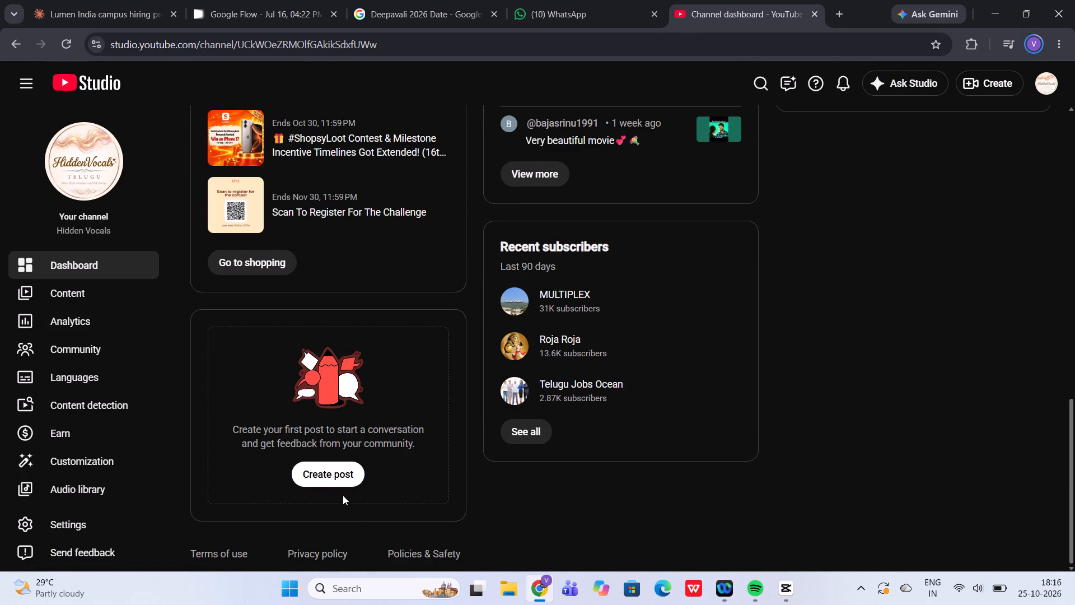
scroll(506, 481, up, 4)
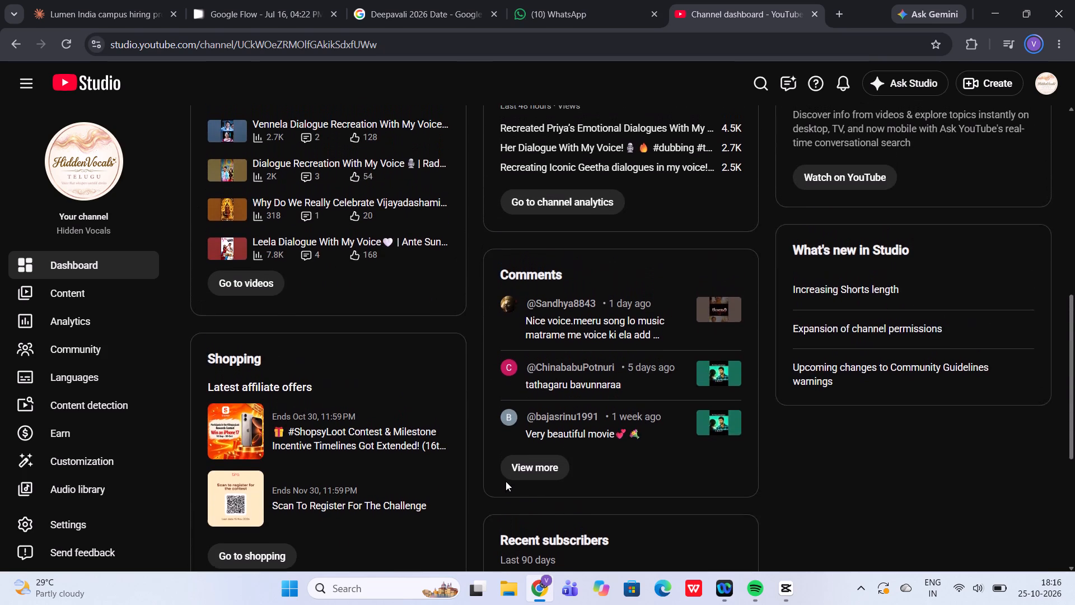
scroll(499, 503, up, 7)
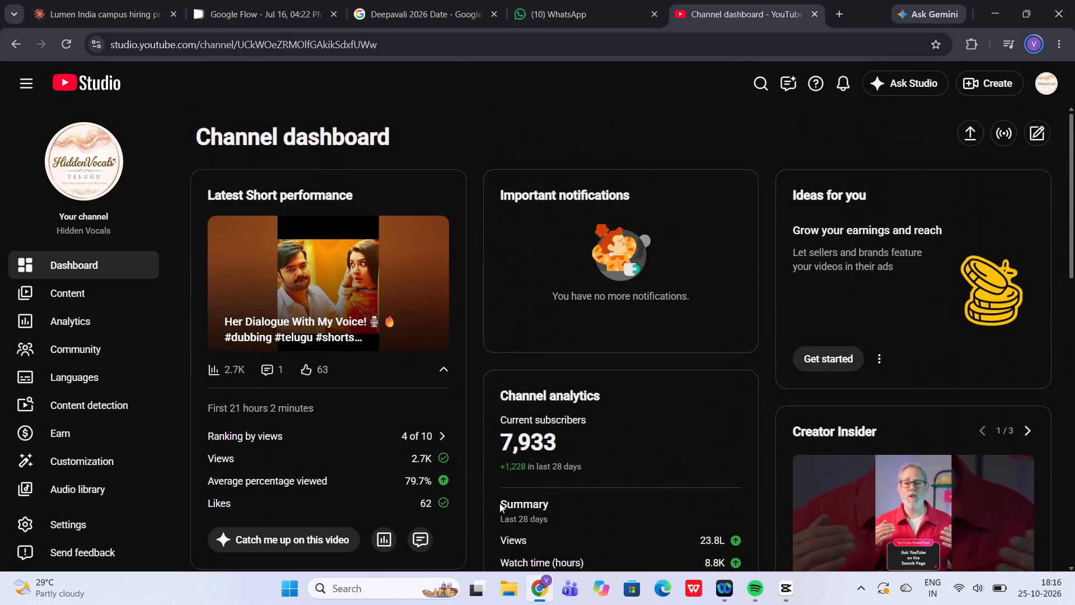
scroll(37, 409, down, 3)
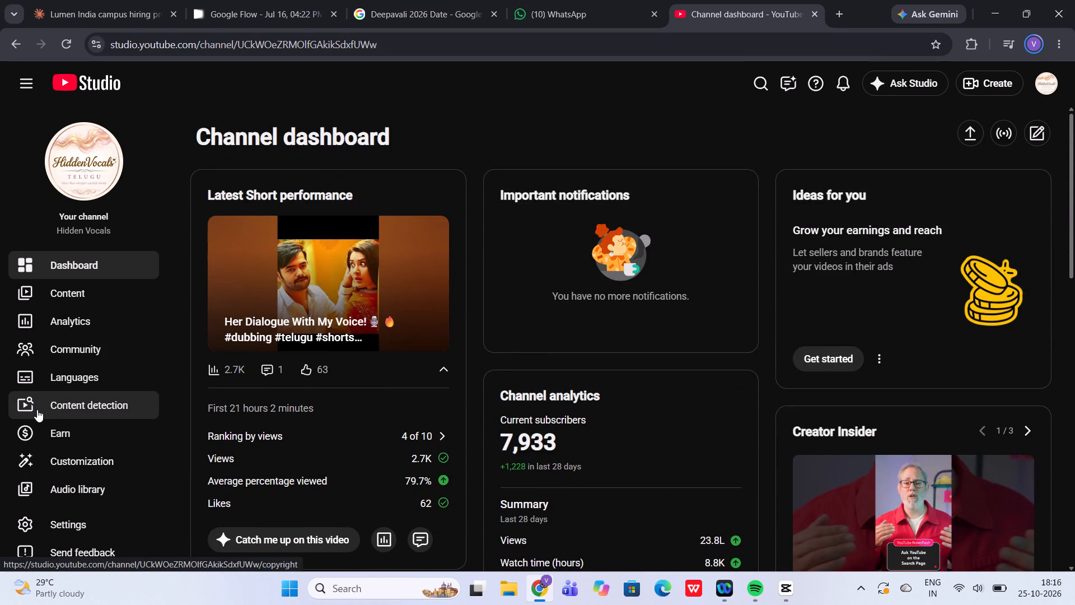
scroll(37, 409, down, 3)
scroll(91, 463, down, 3)
scroll(91, 463, up, 3)
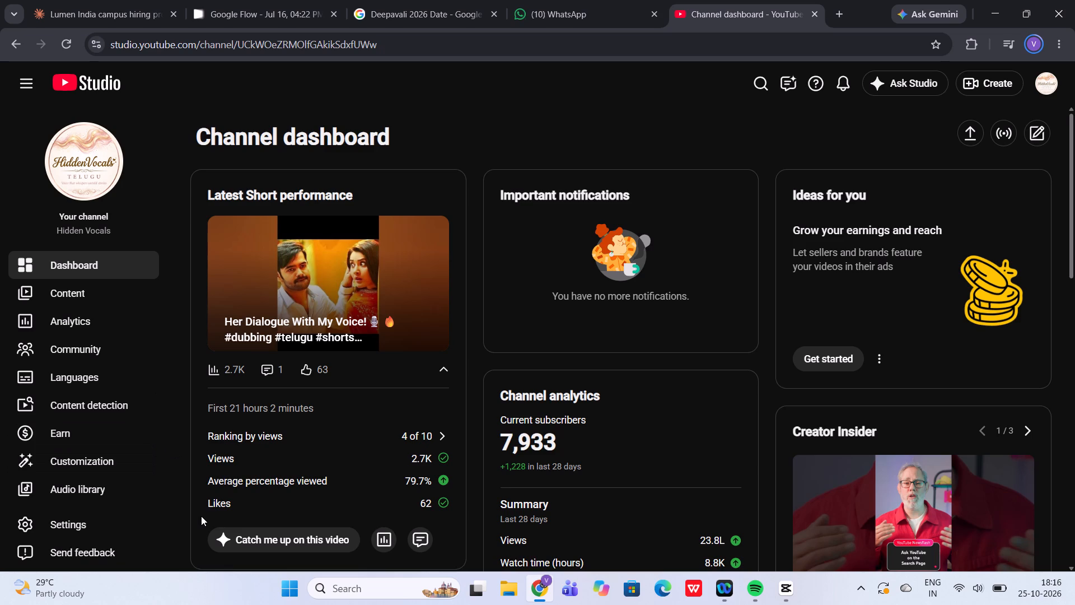
Start a video upload and choose the file "Vijayawada KnakaDurgamma Long Video" from the Videos folder.
click(978, 131)
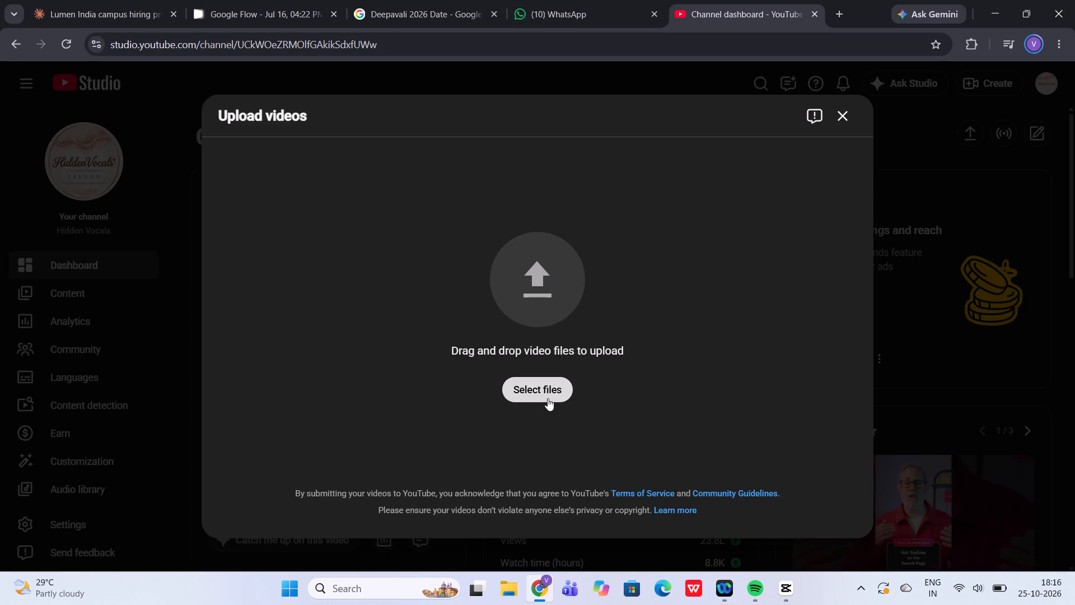
click(548, 396)
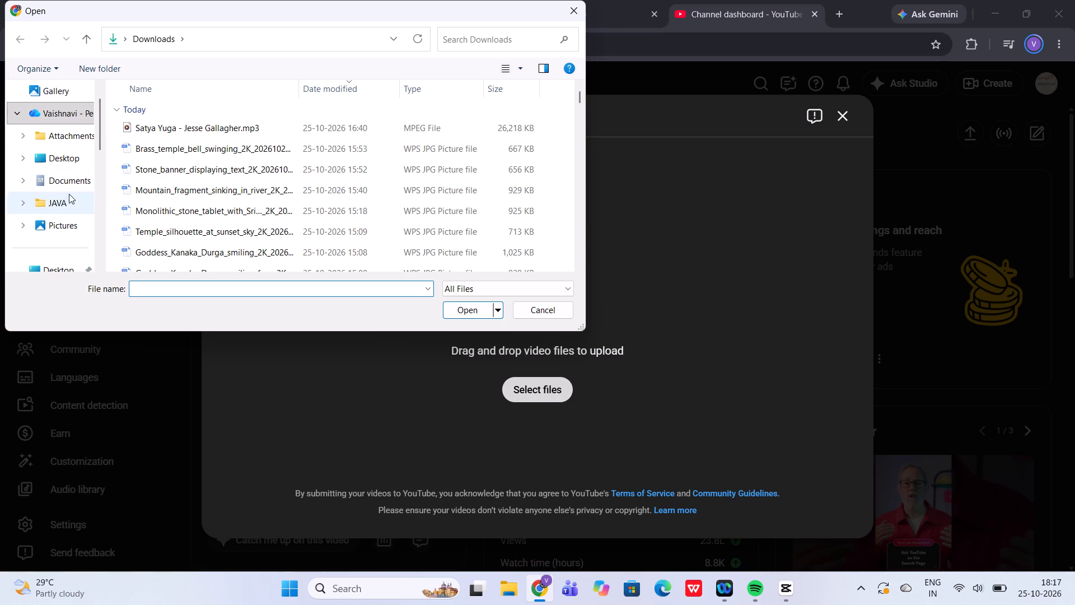
scroll(63, 219, down, 1)
click(63, 178)
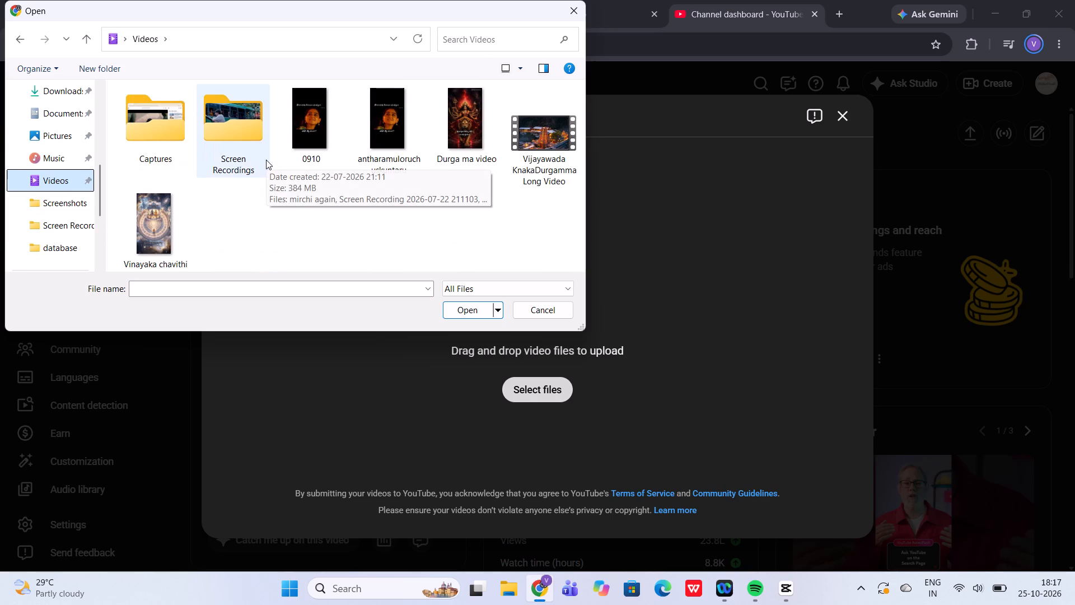
double_click(558, 160)
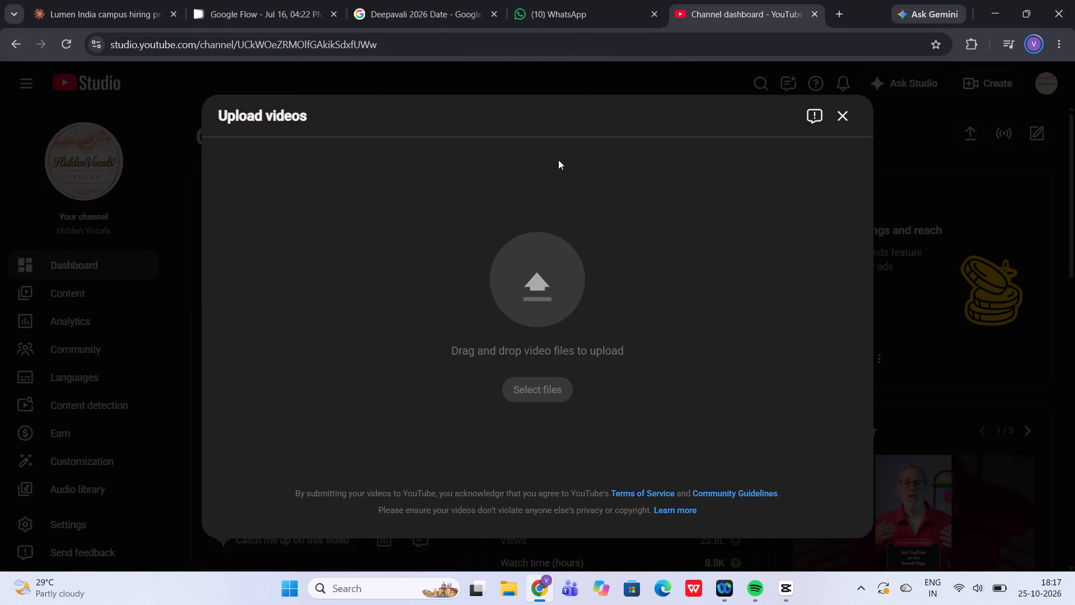
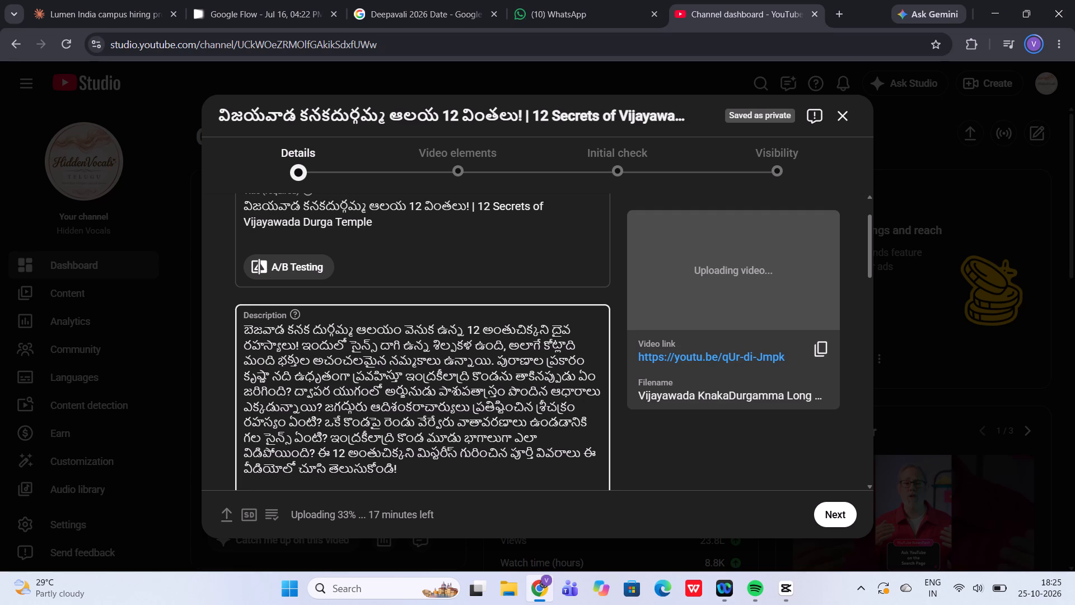
In the description's Telugu opening paragraph, start new lines before the sentences beginning "పురాణాల", "ద్వాపర" and "జగద్గురు".
scroll(436, 403, down, 1)
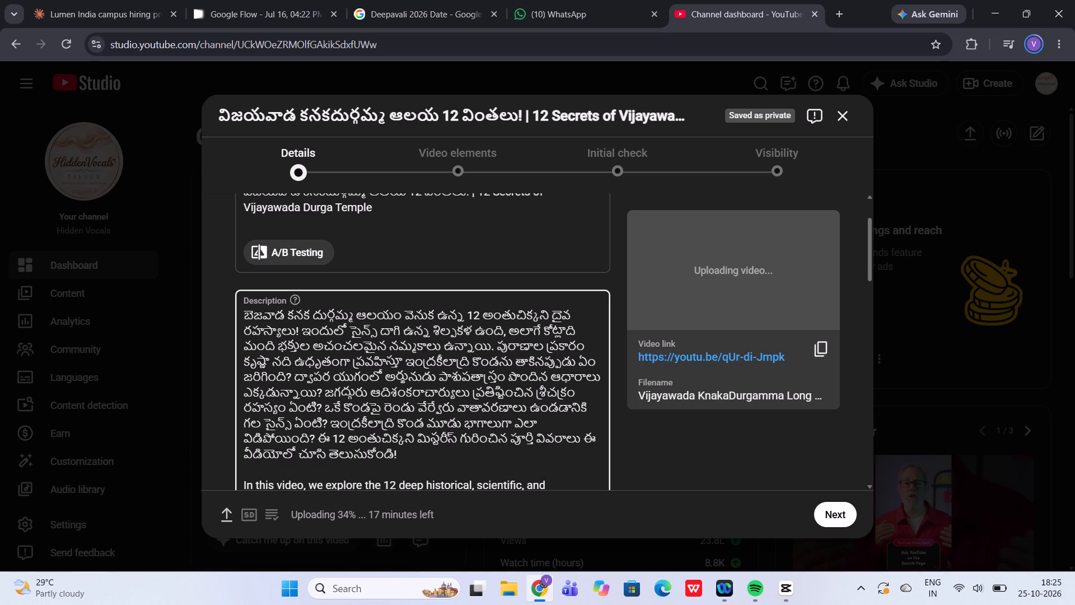
click(498, 348)
key(Return)
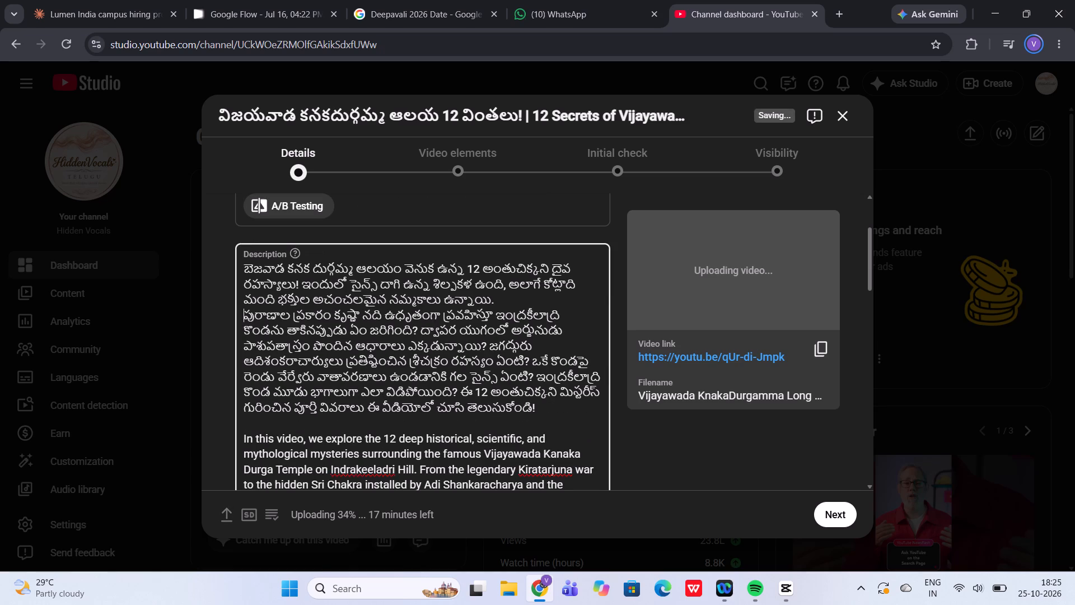
scroll(498, 348, down, 1)
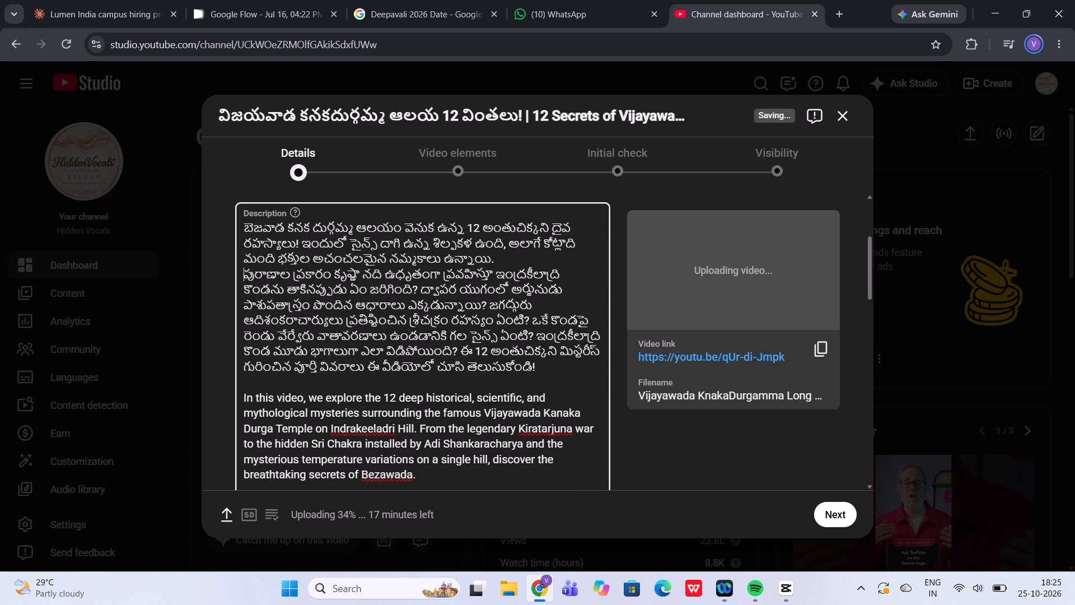
click(423, 294)
key(Return)
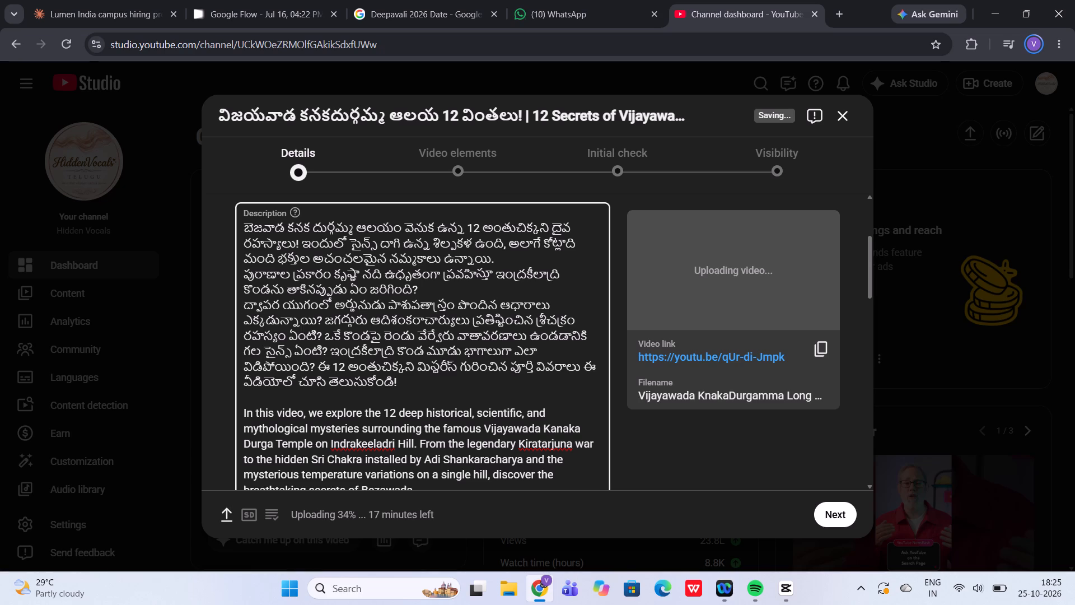
click(322, 324)
key(Right)
key(Return)
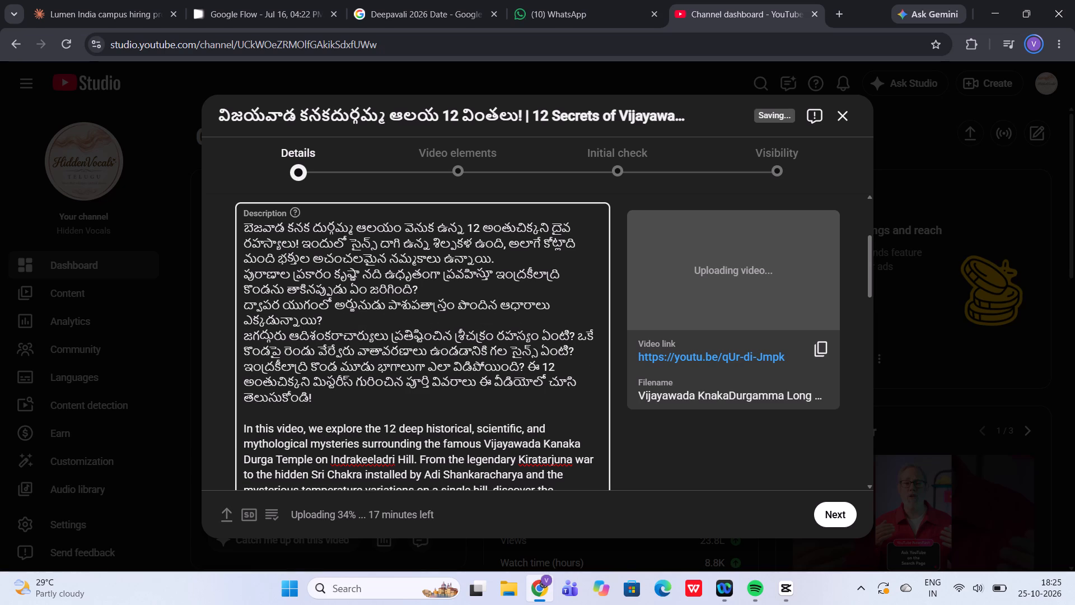
Start new lines before the Telugu sentences beginning "ఒకే", "ఇంద్రకీలాద్రి" and "ఈ 12", with no leading space.
scroll(322, 324, down, 1)
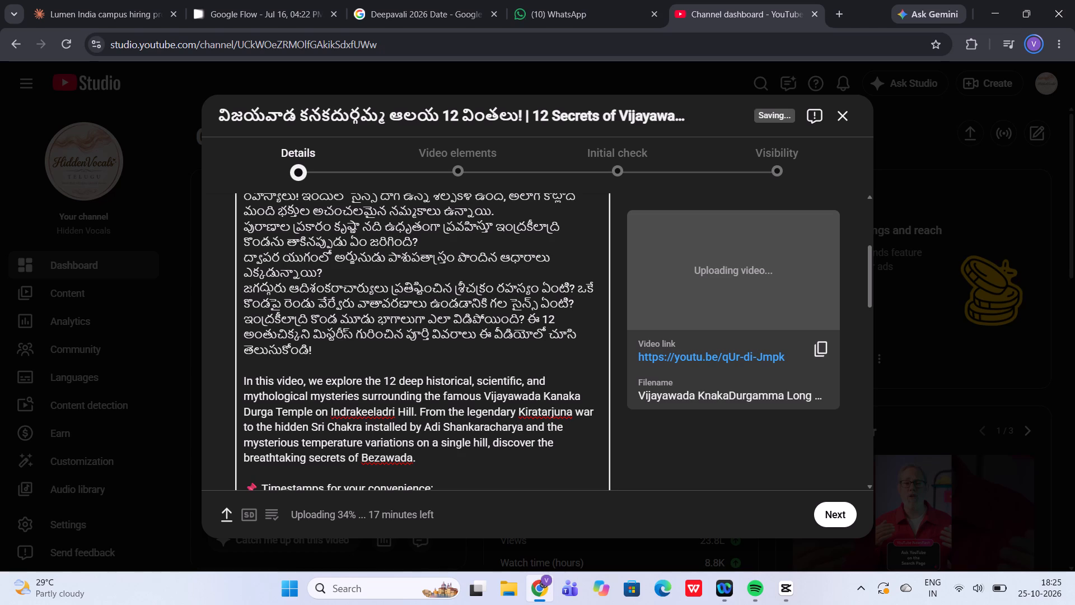
click(578, 287)
key(Return)
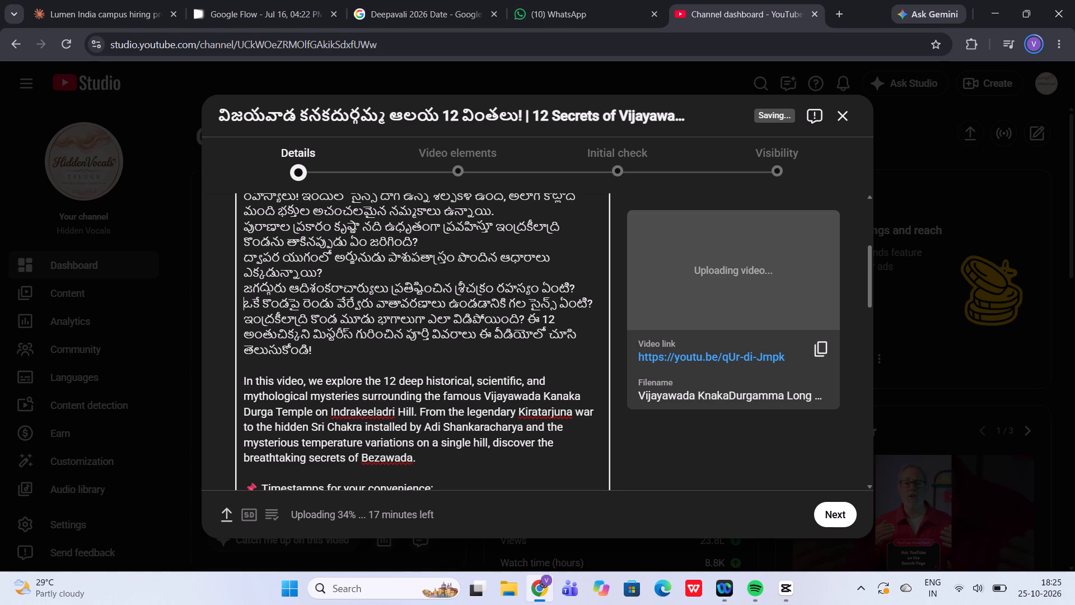
scroll(578, 287, down, 1)
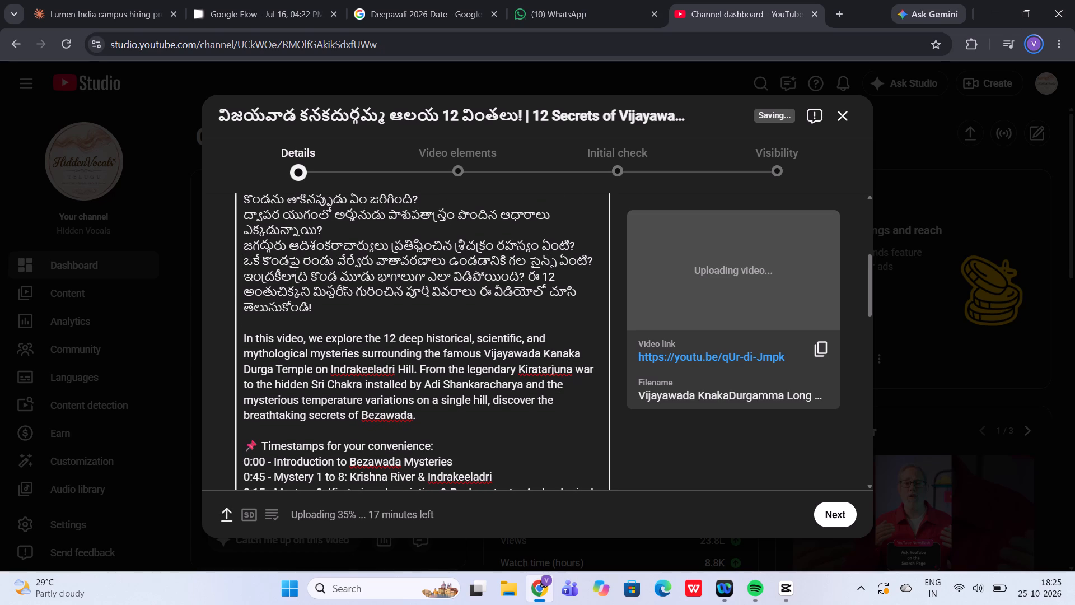
click(595, 261)
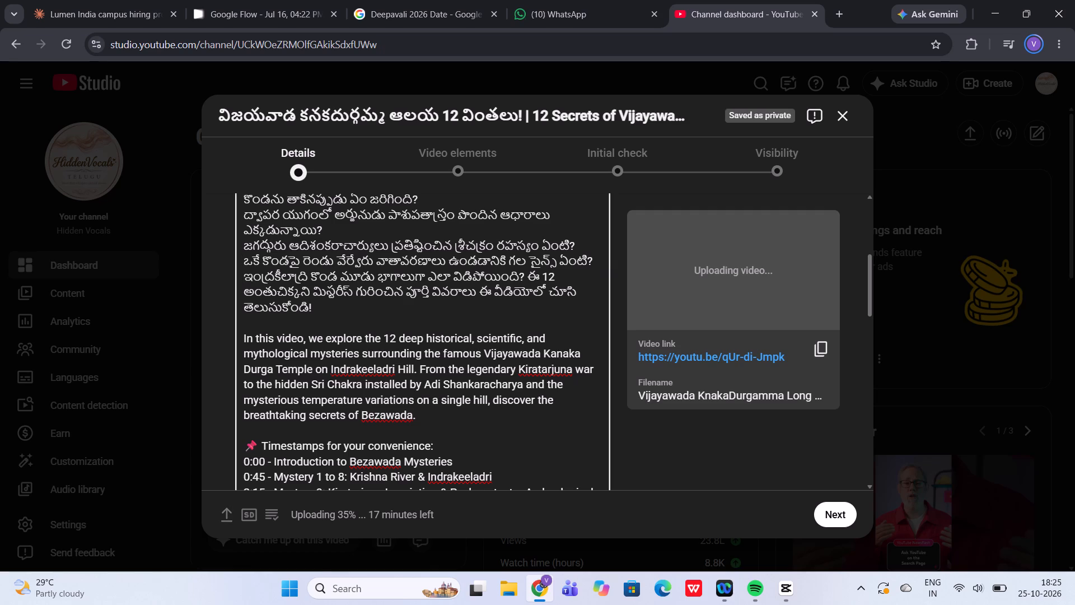
click(590, 260)
key(Return)
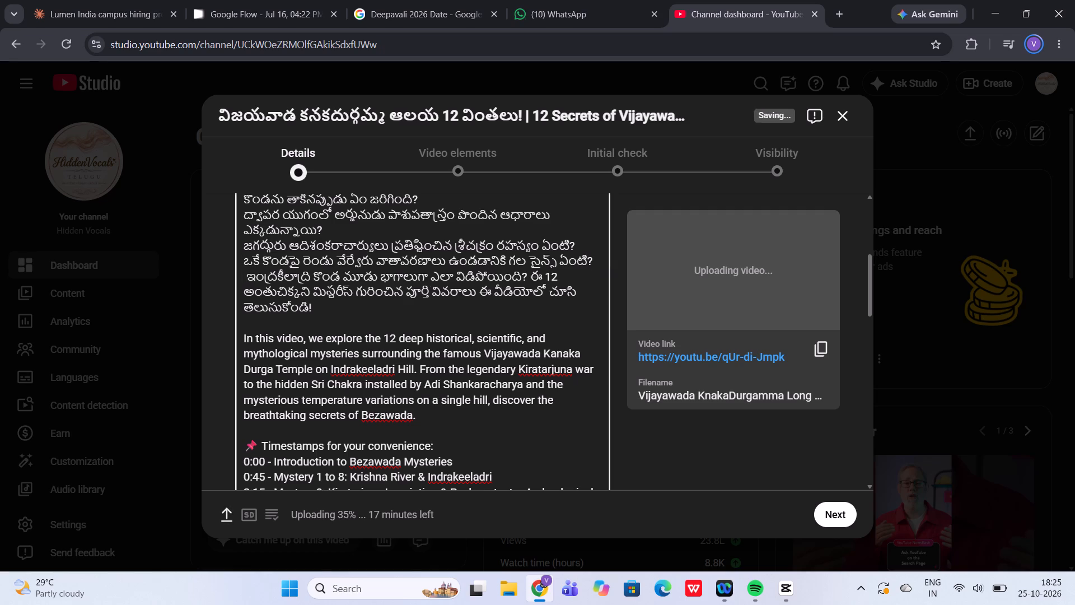
key(Right)
key(BackSpace)
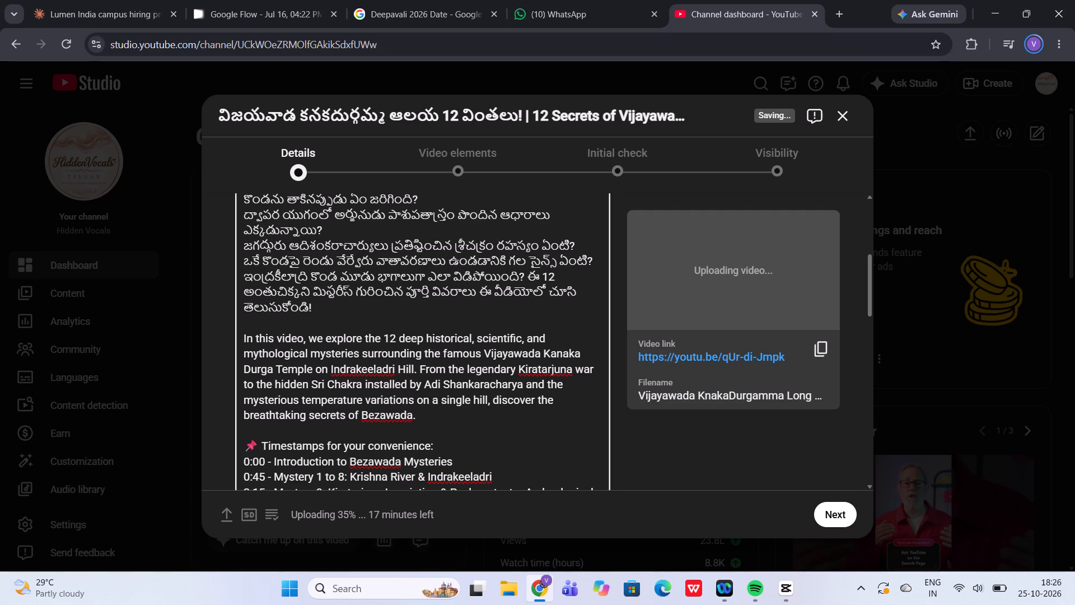
click(528, 278)
key(Return)
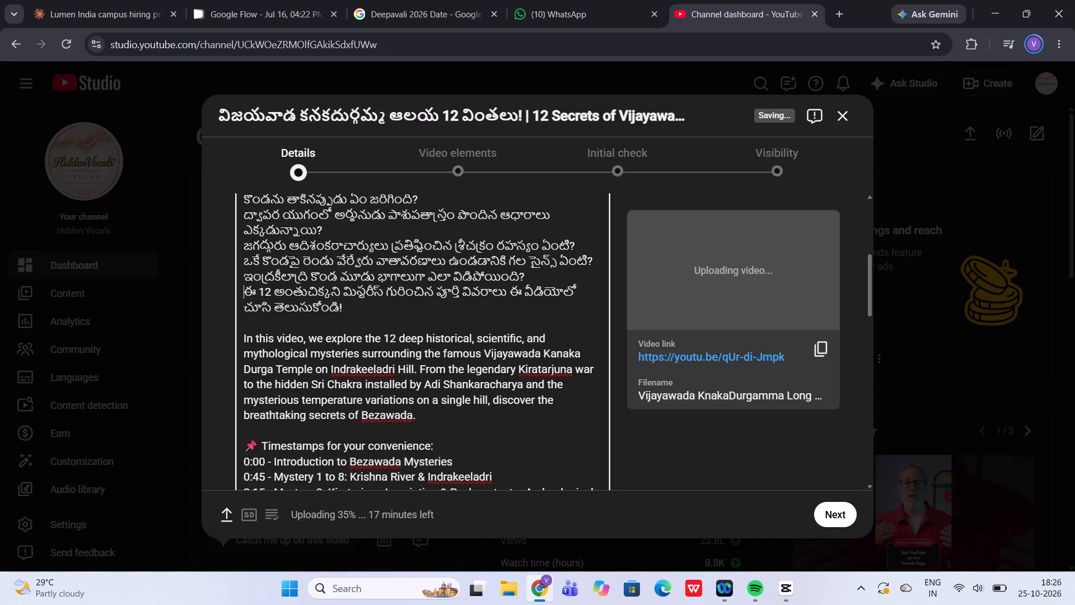
Delete the "Timestamps for your convenience:" heading with its pin emoji from the description.
scroll(528, 278, down, 1)
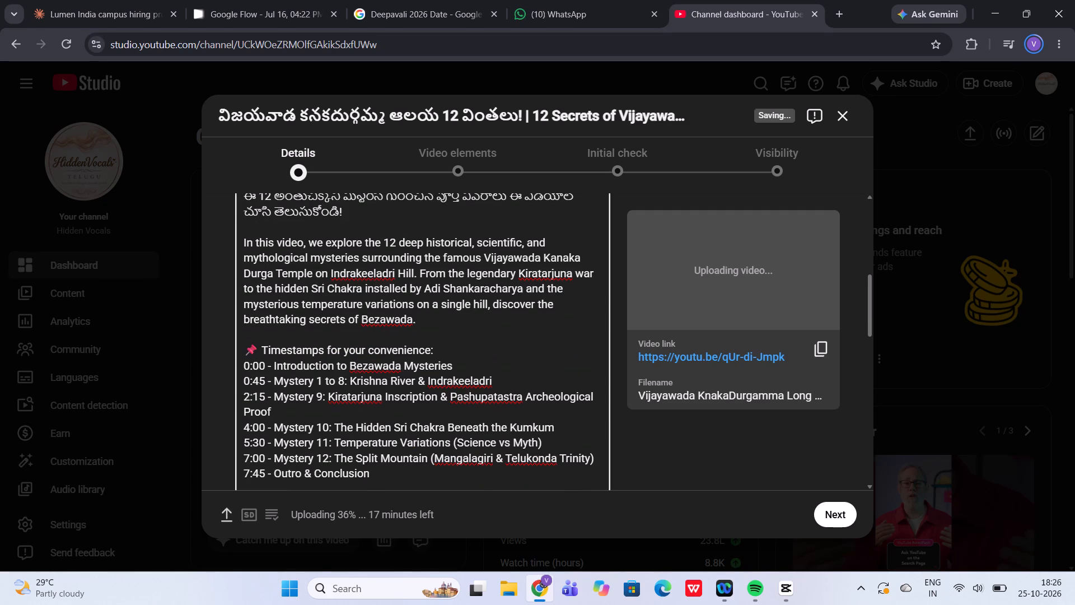
scroll(528, 278, down, 2)
scroll(421, 306, down, 1)
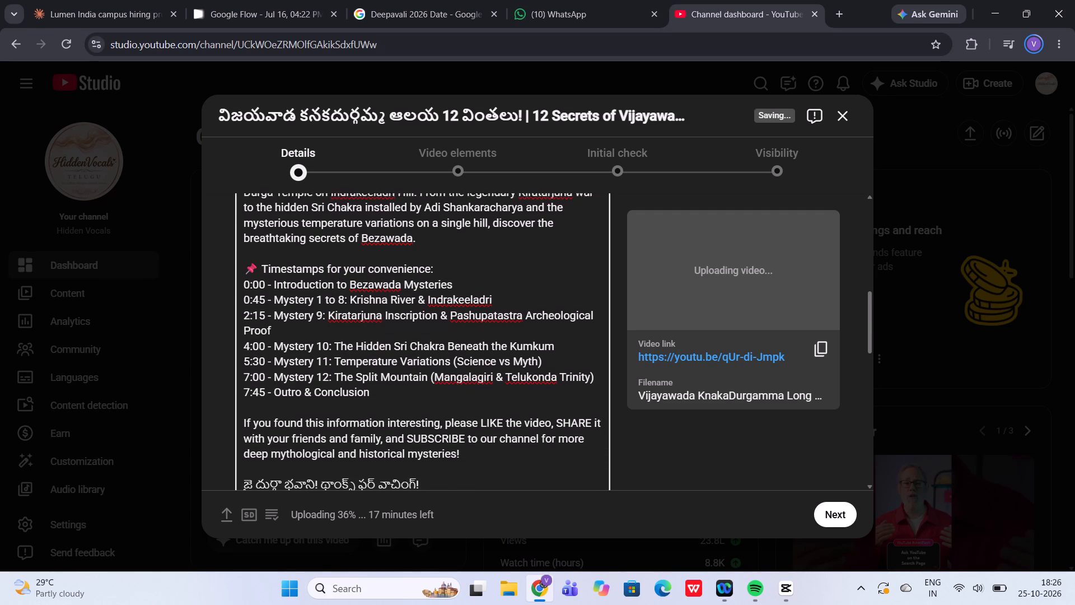
scroll(421, 306, down, 1)
drag(436, 248, 426, 249)
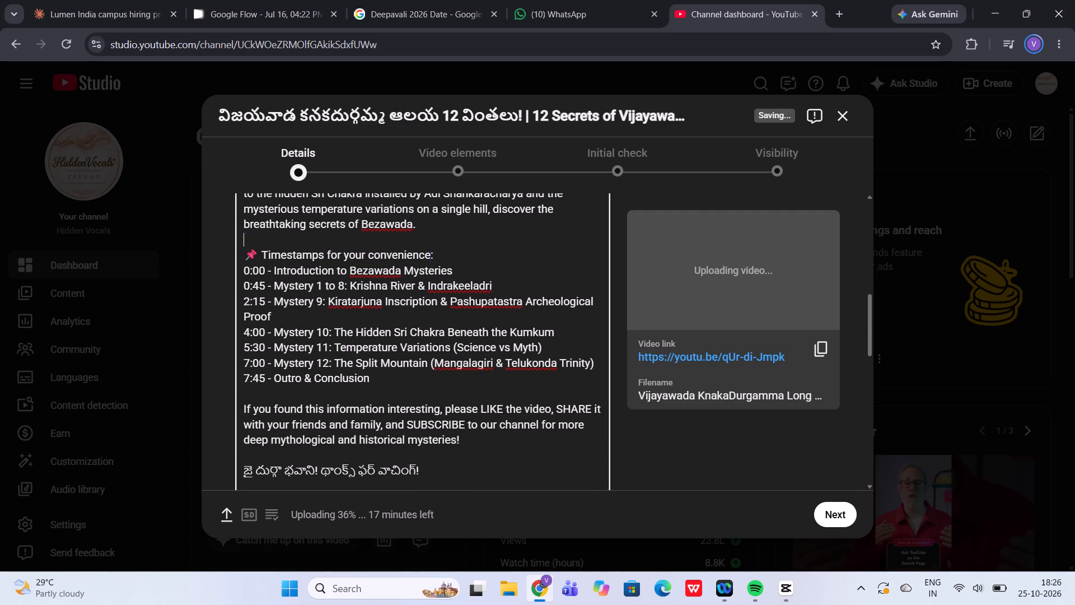
drag(426, 249, 446, 252)
key(BackSpace)
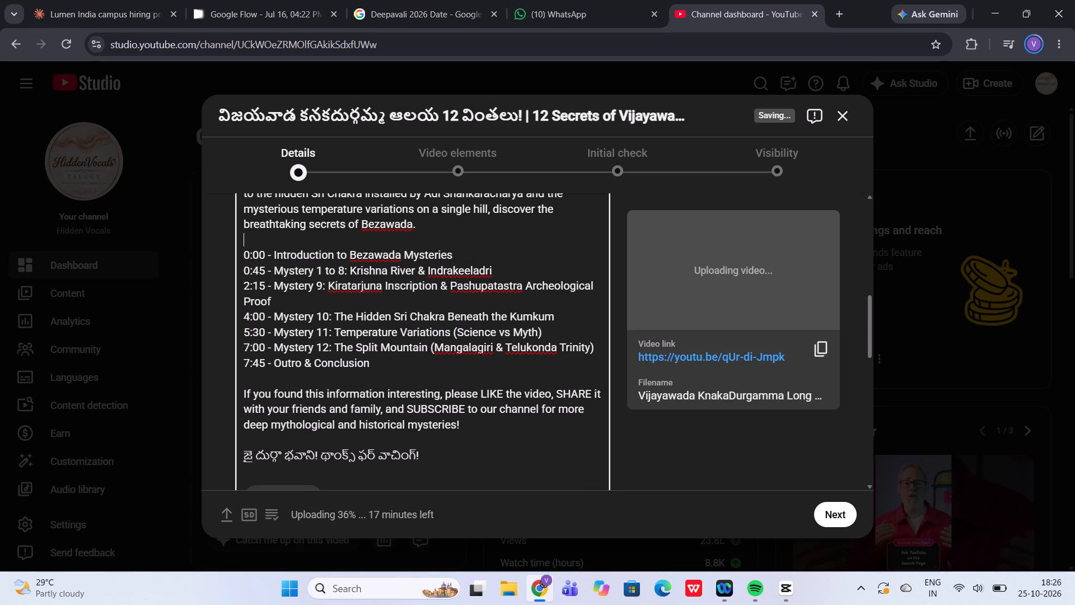
Add the heading "Timestamps:" on the empty line above the 0:00 chapter entry in the description.
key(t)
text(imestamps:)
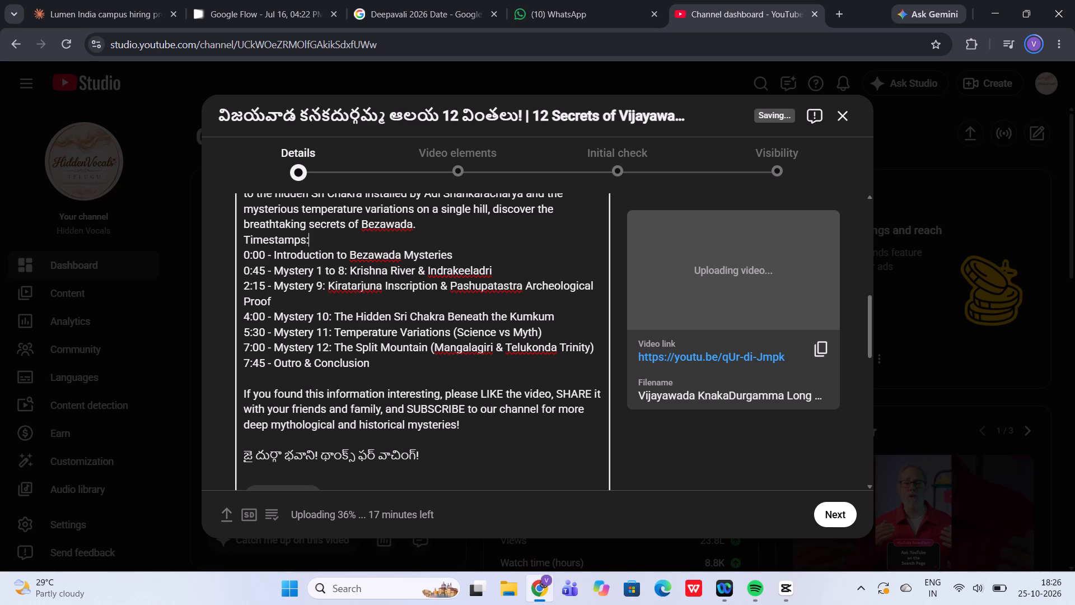
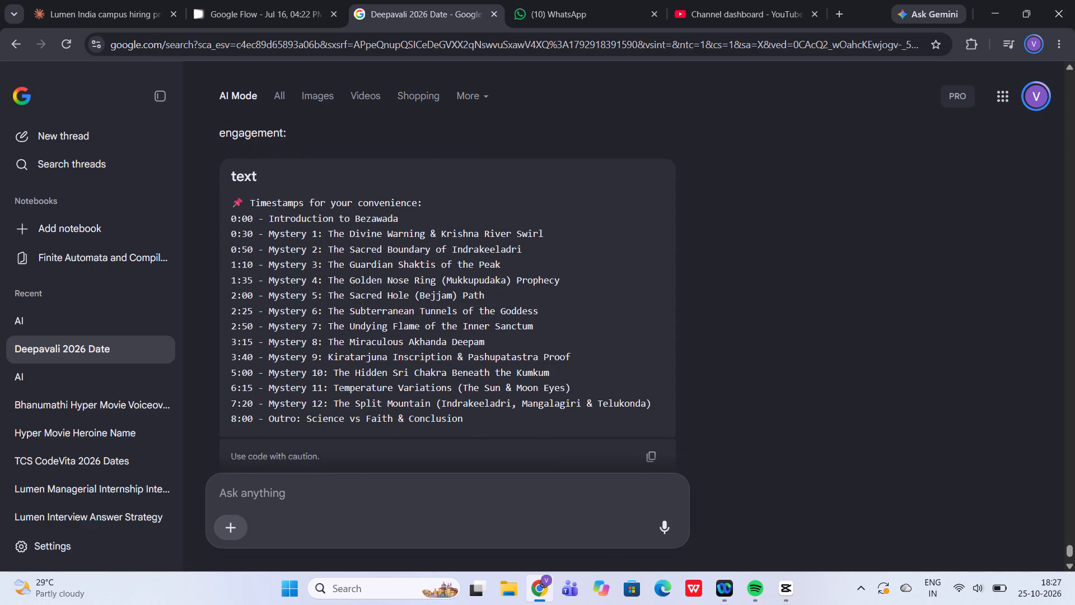
drag(230, 216, 512, 365)
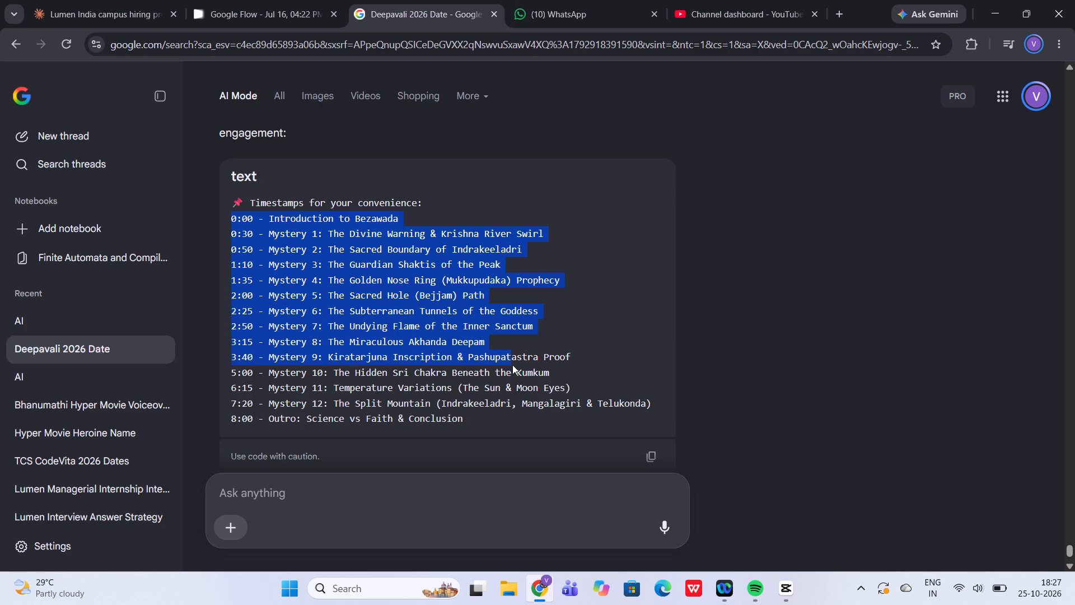
drag(512, 365, 529, 414)
key(ctrl+c)
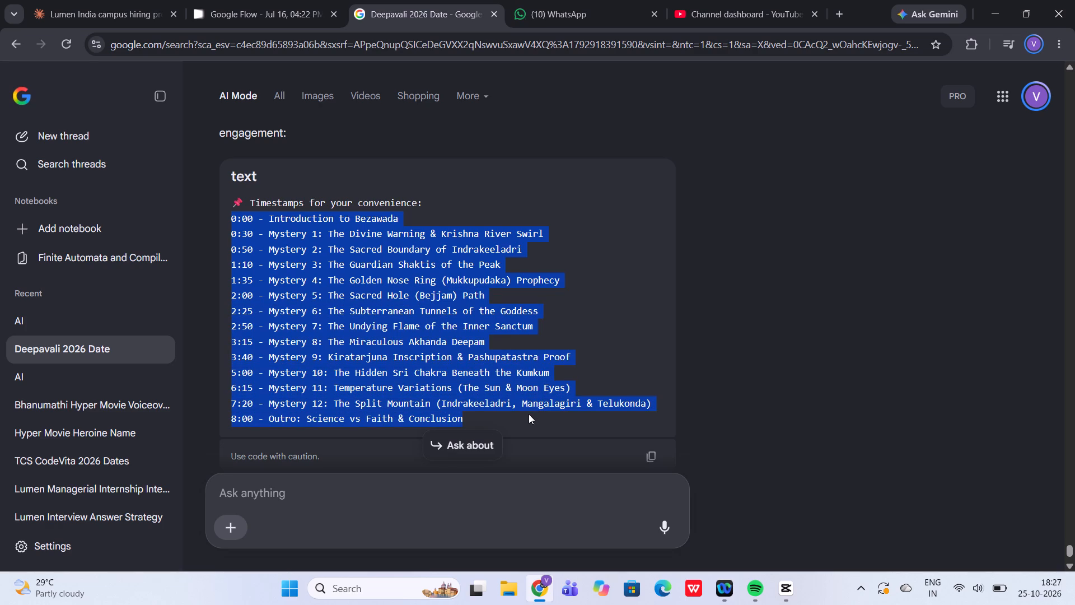
scroll(529, 414, down, 2)
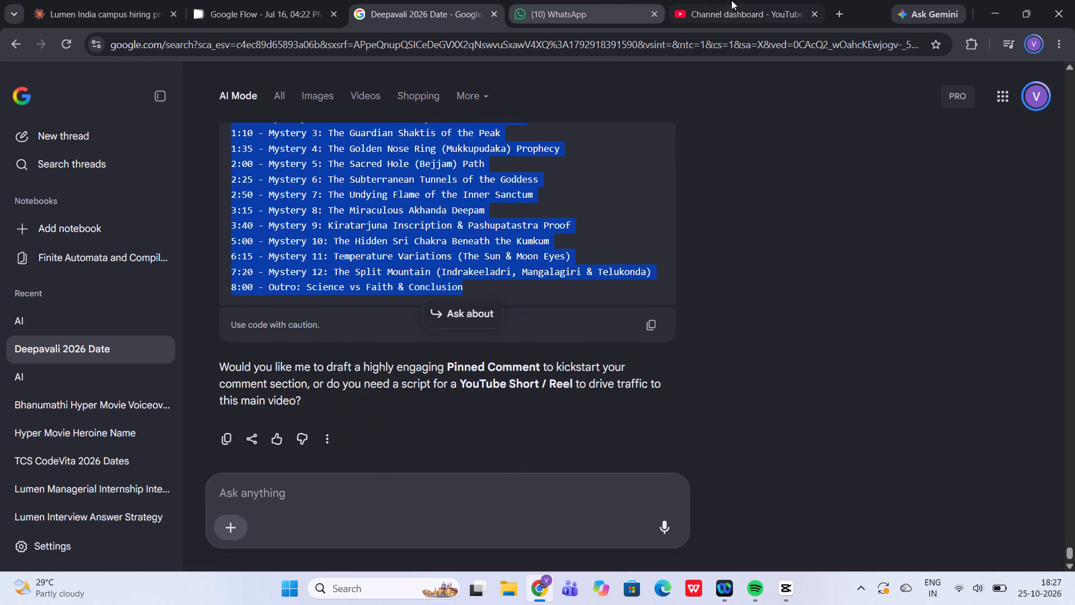
click(734, 0)
drag(240, 266, 245, 269)
click(245, 269)
drag(245, 269, 316, 360)
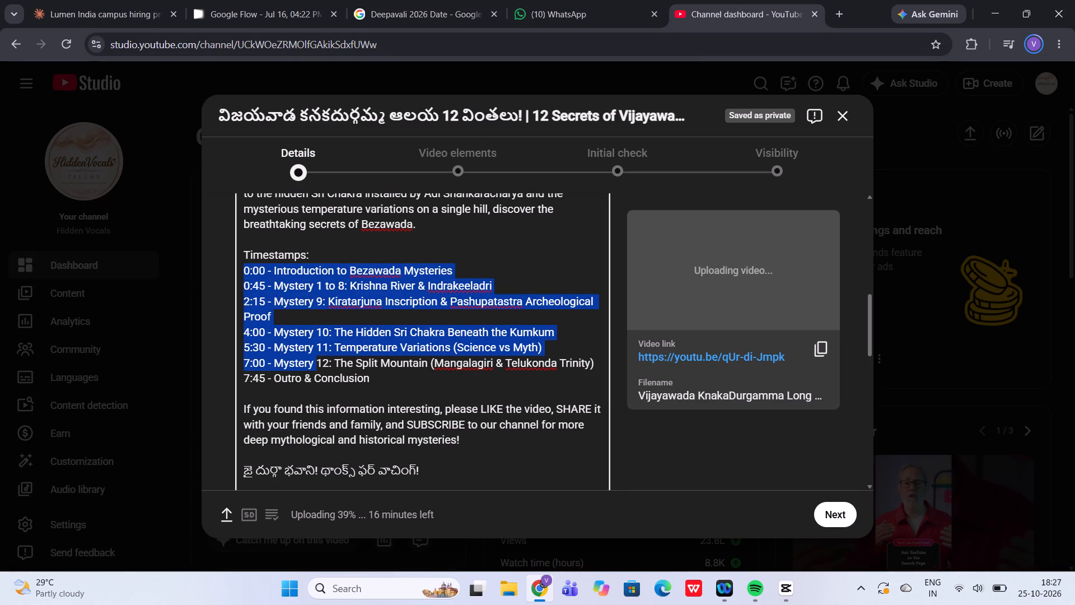
drag(316, 360, 372, 380)
key(ctrl+v)
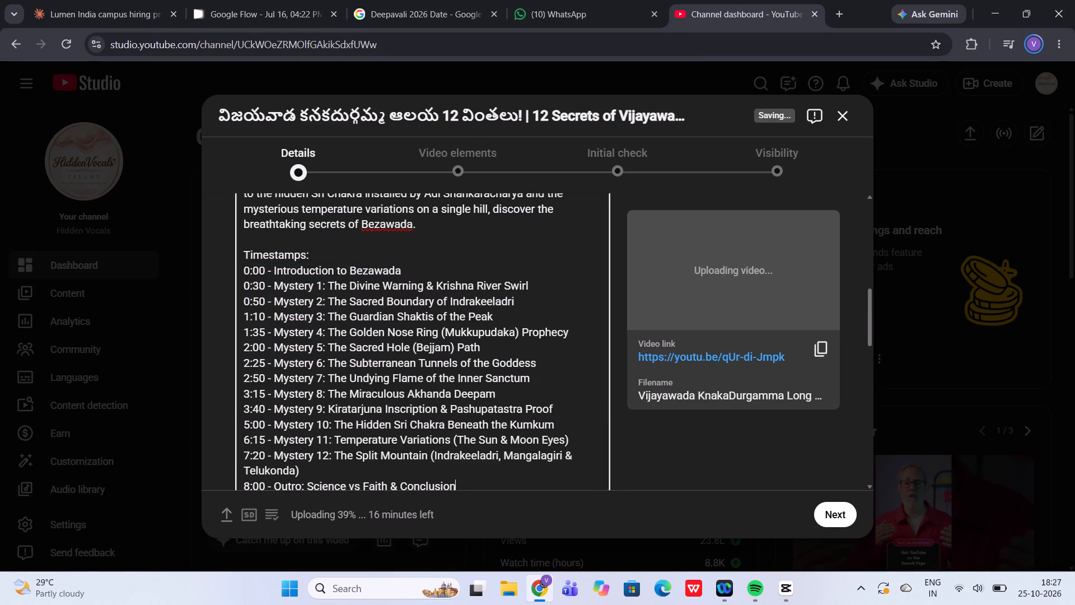
scroll(372, 380, down, 1)
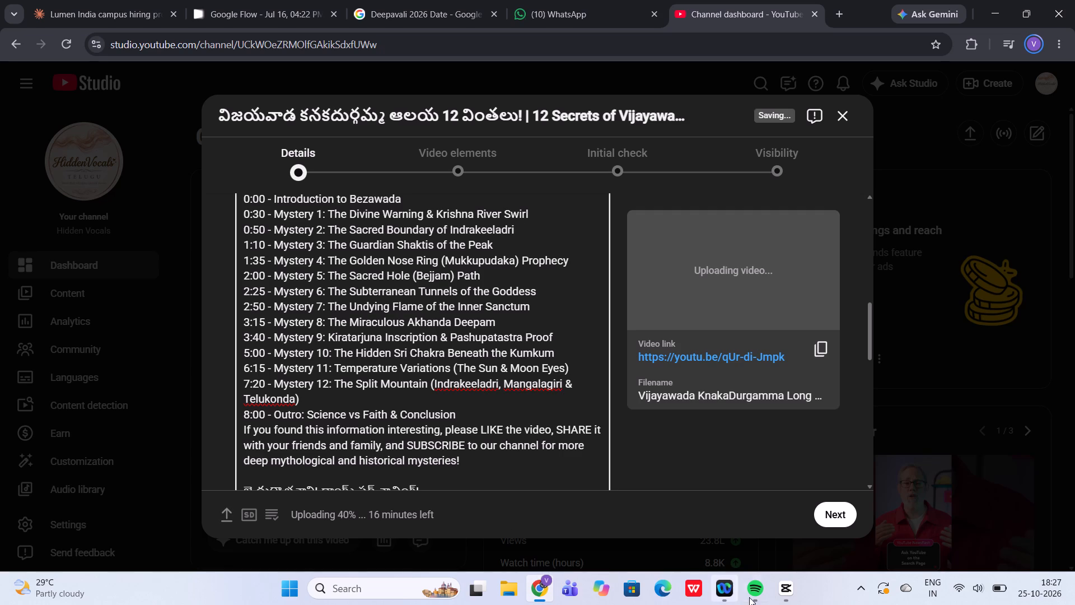
Locate the start of Mystery 1 on the CapCut timeline and set its timestamp in the YouTube description to 0:29.
click(779, 587)
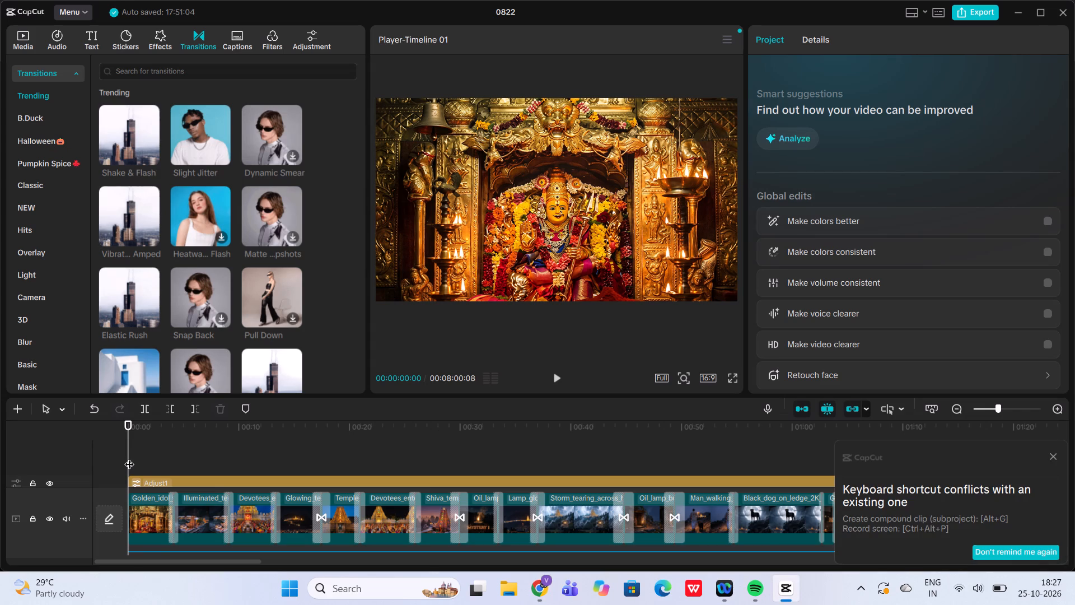
drag(129, 457, 239, 472)
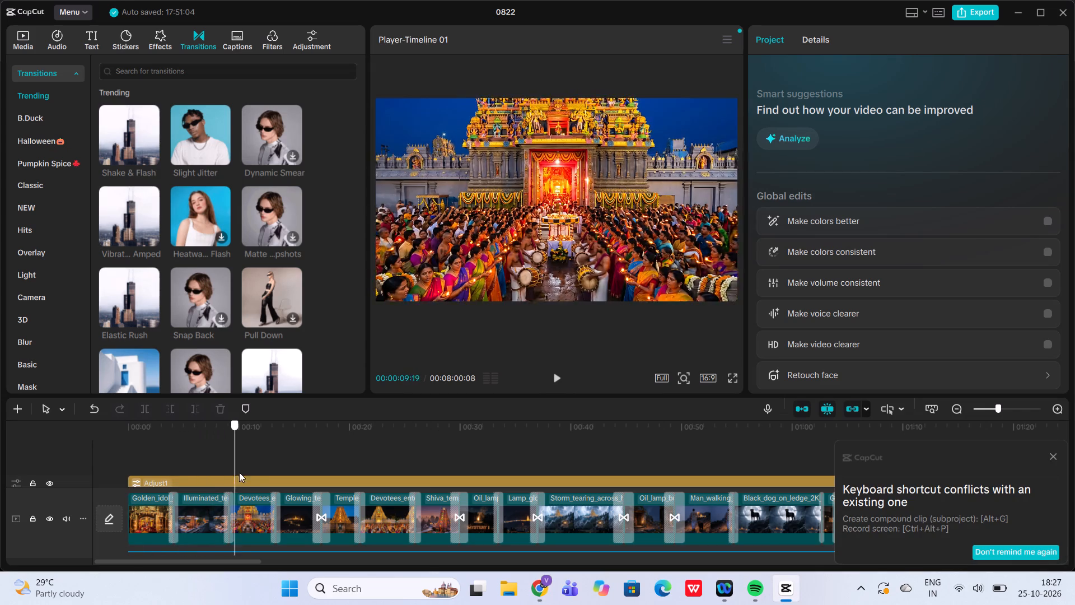
drag(239, 472, 319, 483)
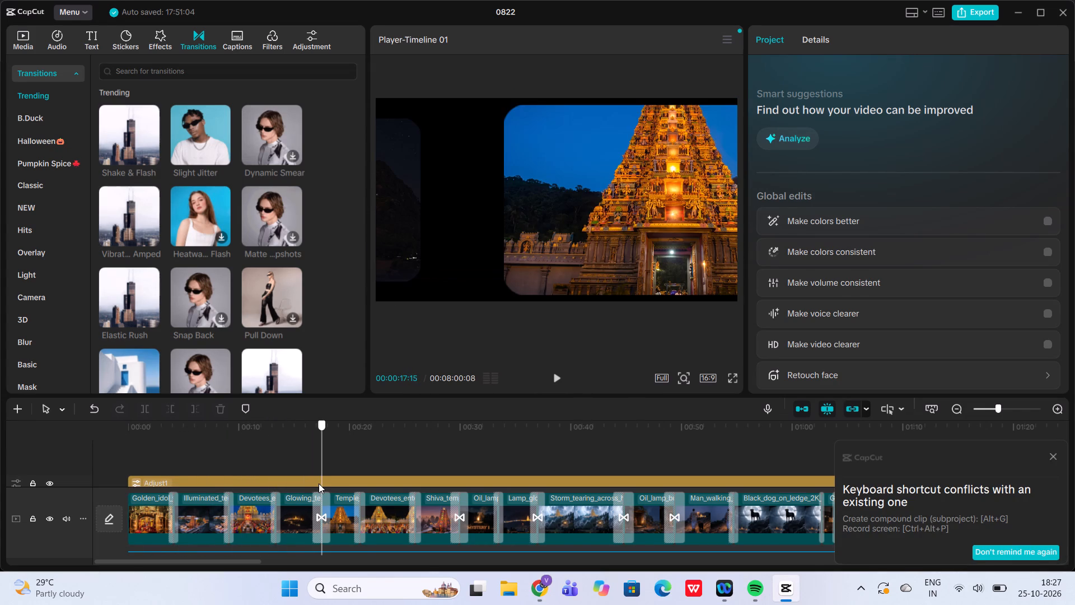
drag(319, 483, 406, 495)
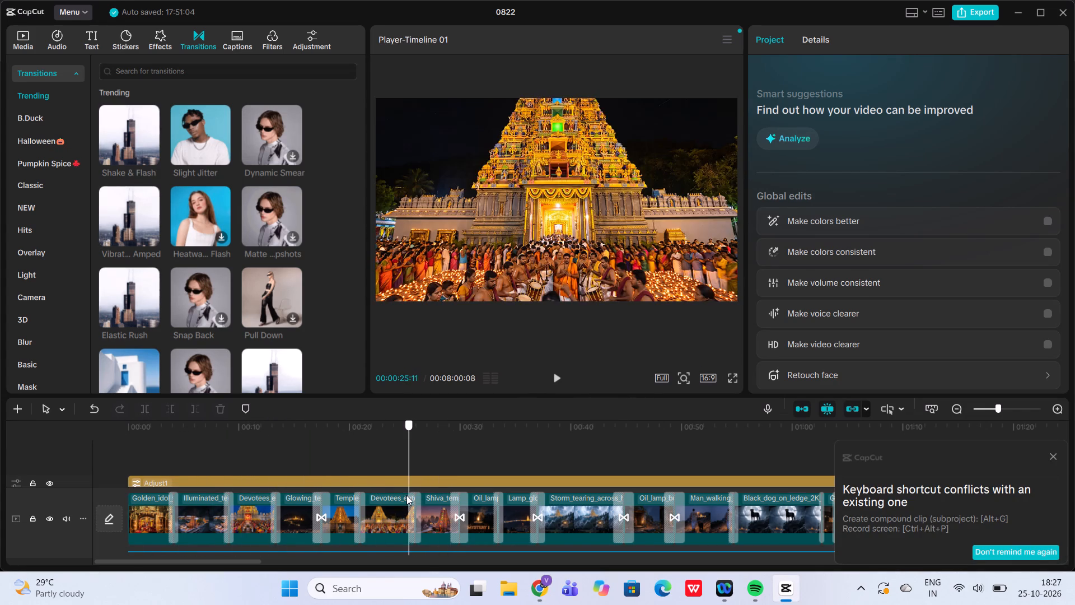
drag(406, 495, 478, 499)
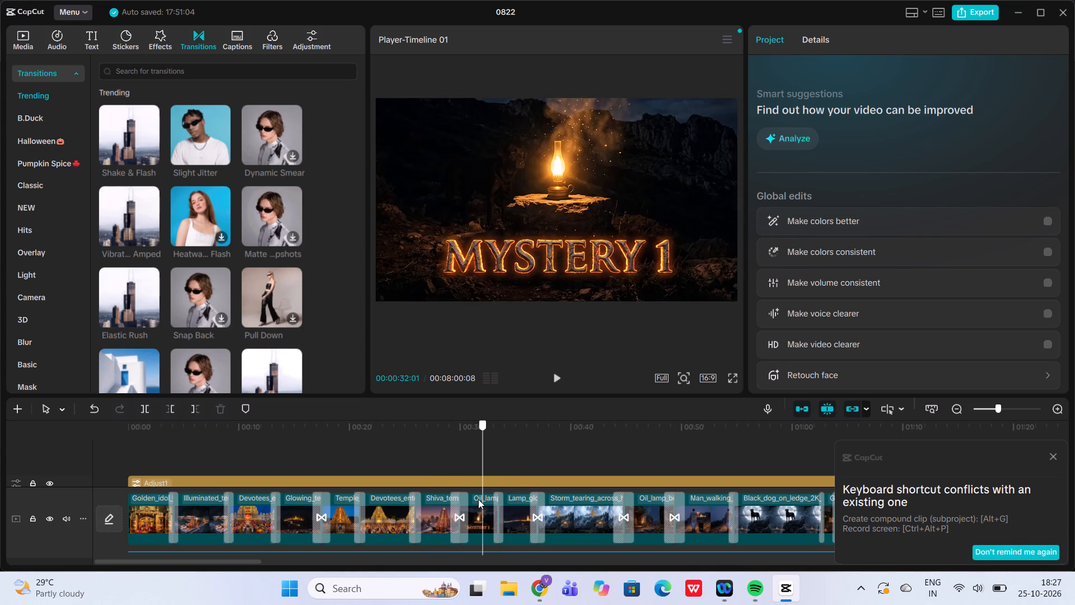
drag(478, 499, 464, 497)
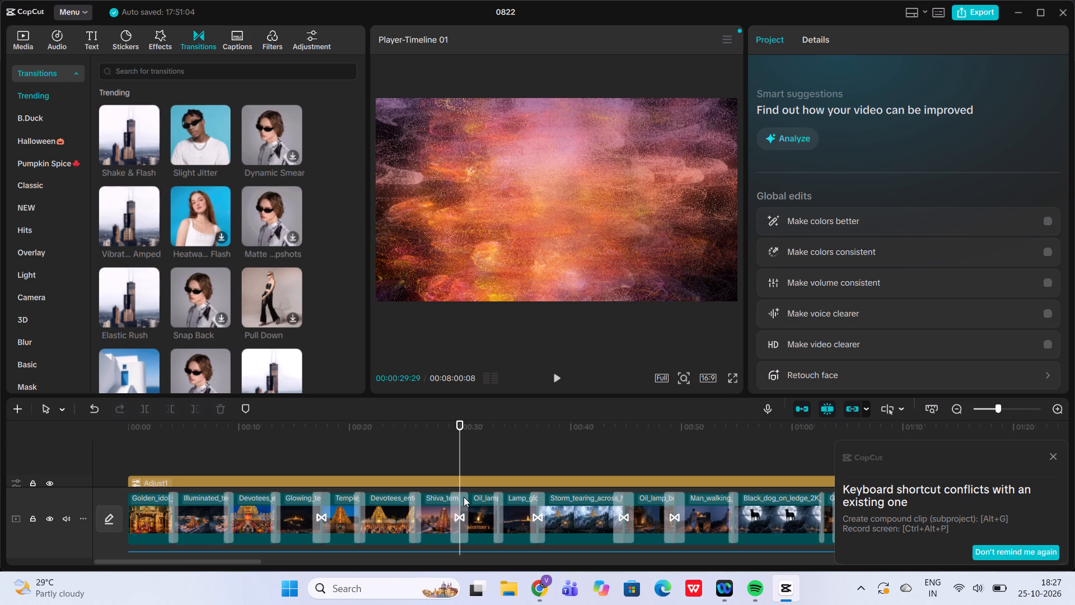
click(548, 585)
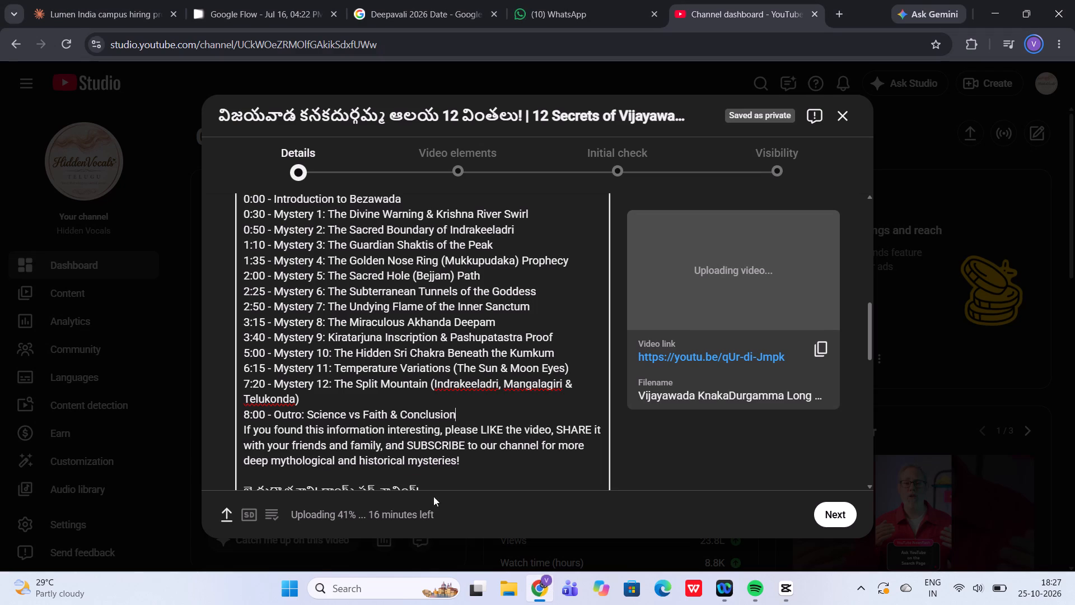
scroll(386, 365, up, 1)
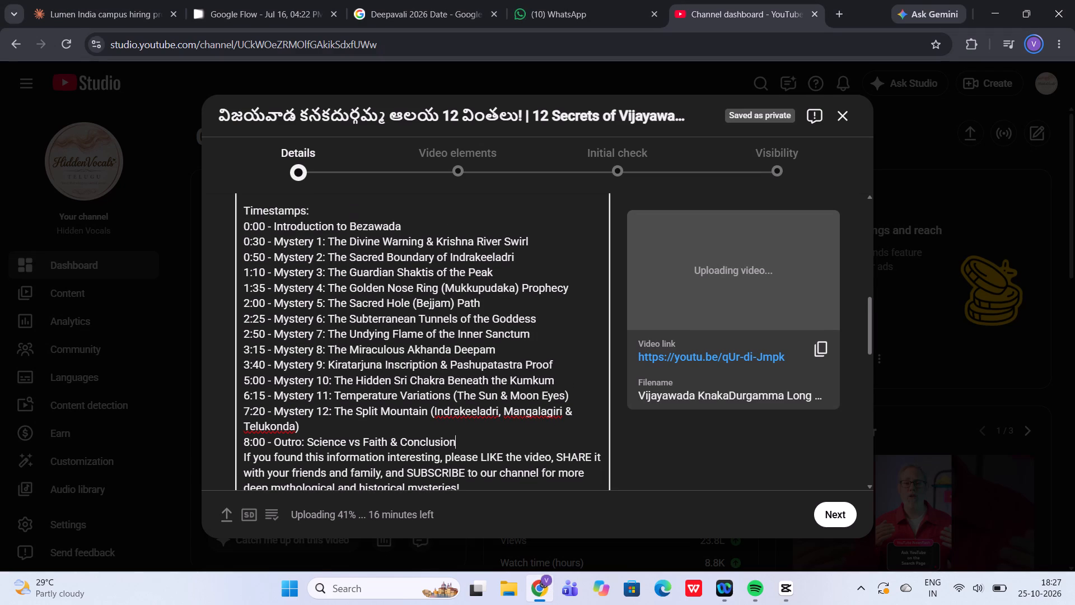
click(263, 243)
click(783, 589)
click(783, 589)
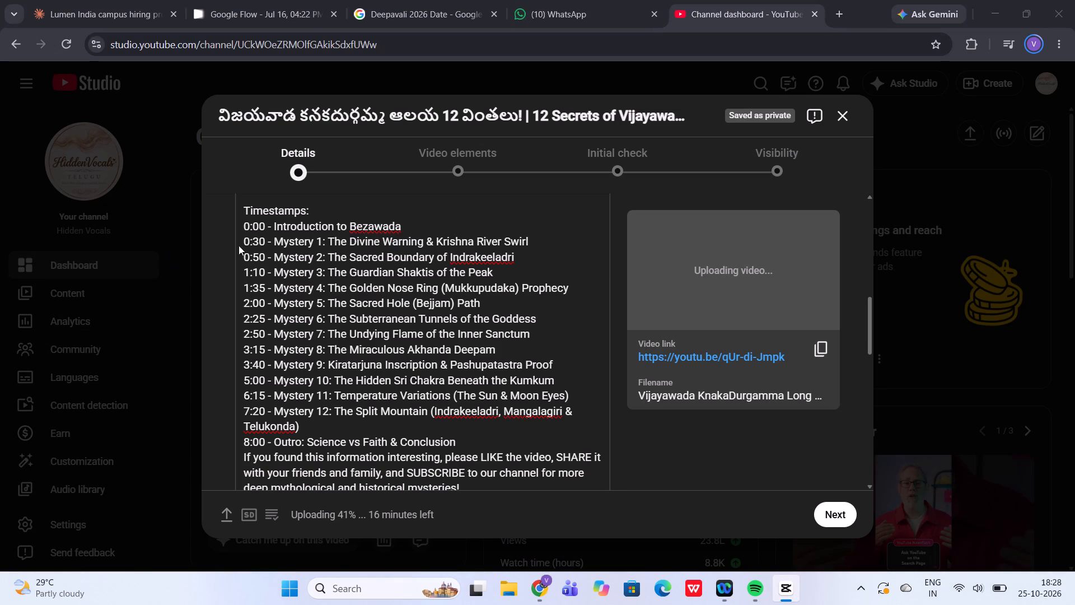
click(265, 243)
key(BackSpace)
key(BackSpace)
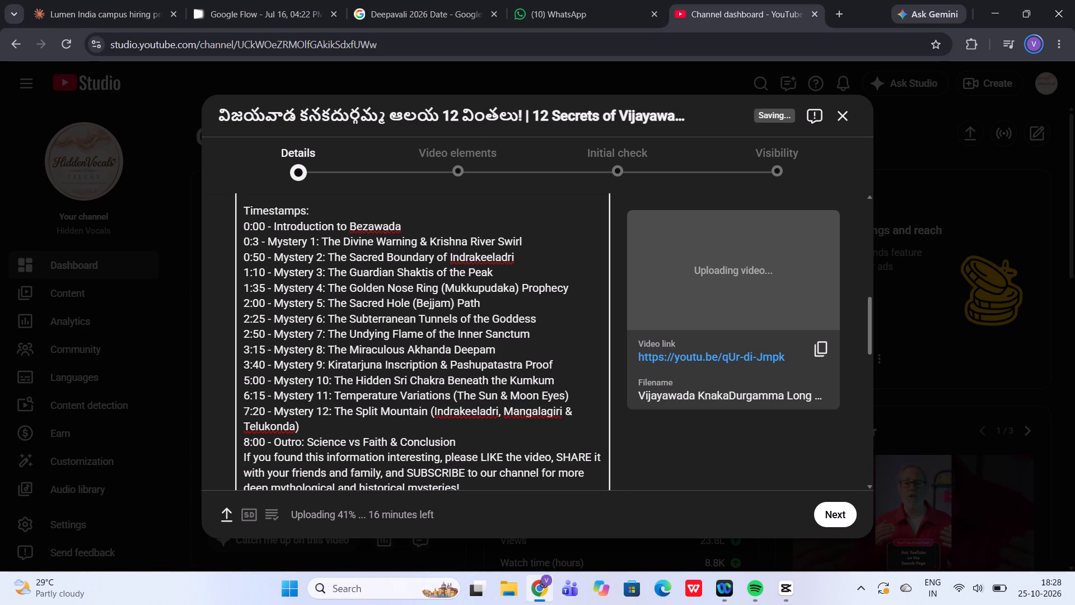
text(29)
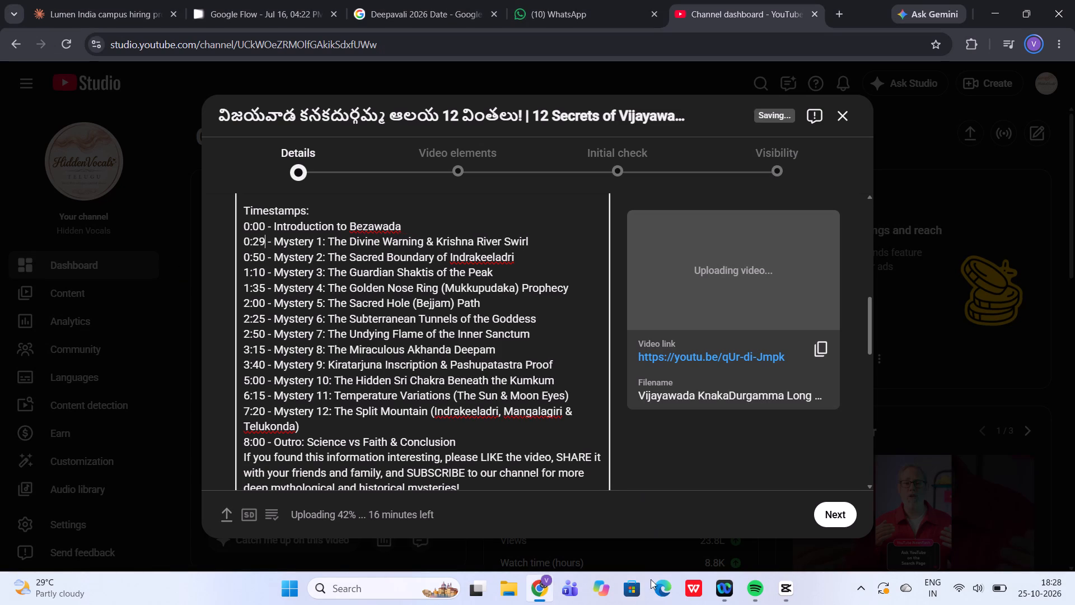
Locate the start of Mystery 2 on the CapCut timeline and set its timestamp in the YouTube description to 1:02.
click(783, 589)
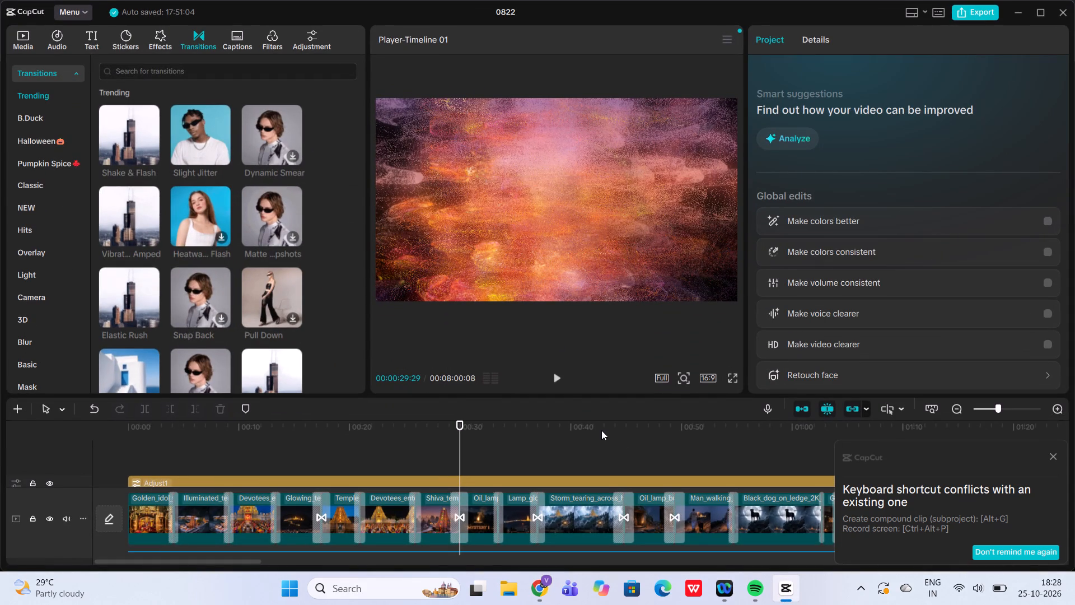
drag(459, 449, 513, 466)
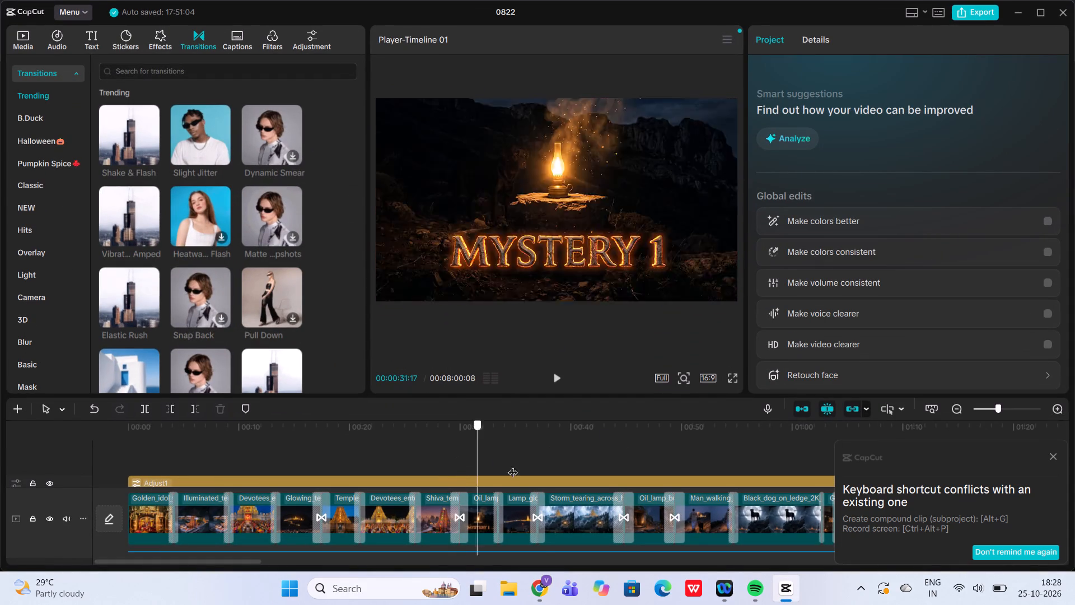
drag(513, 466, 694, 469)
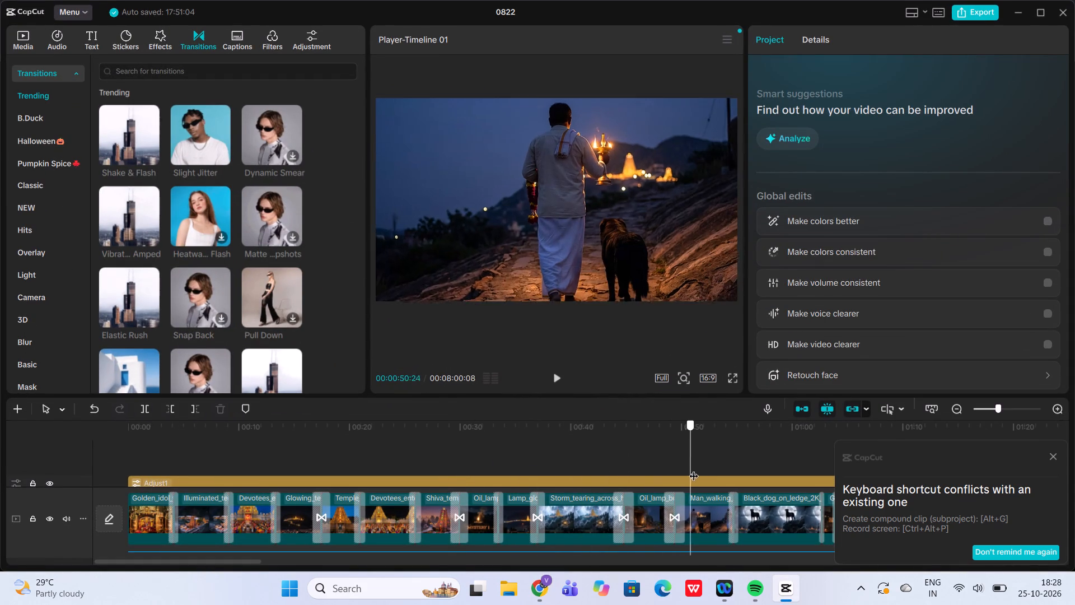
drag(694, 469, 705, 471)
scroll(705, 471, left, 2)
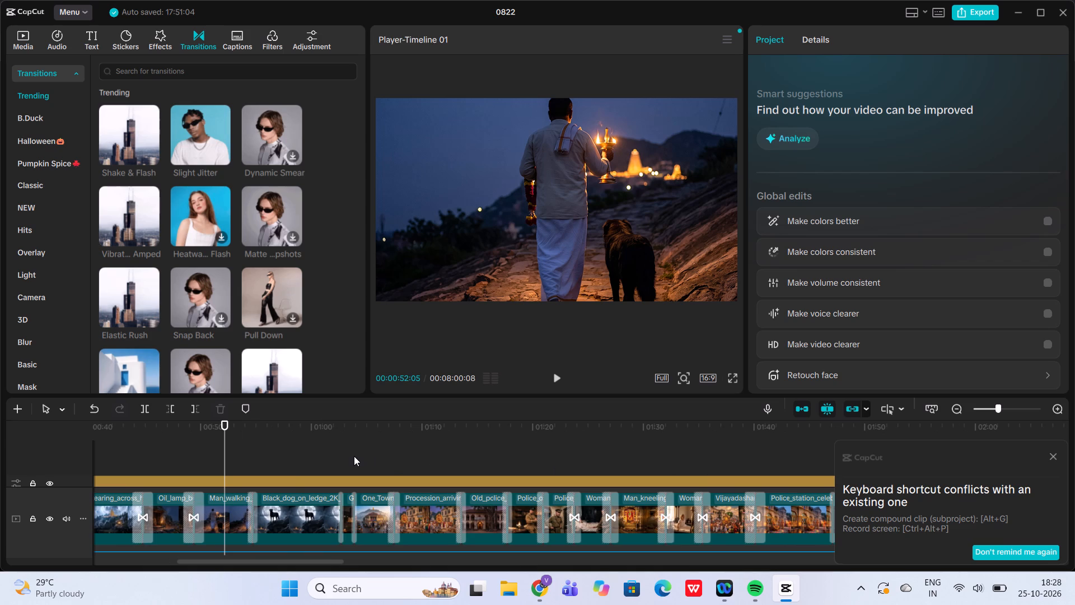
click(342, 452)
click(342, 452)
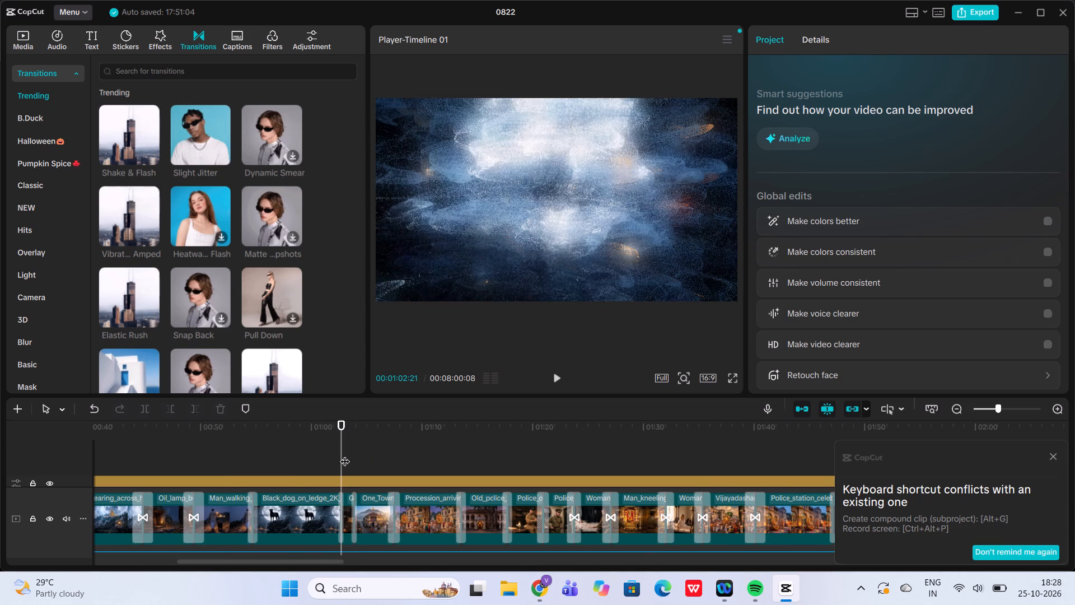
click(547, 587)
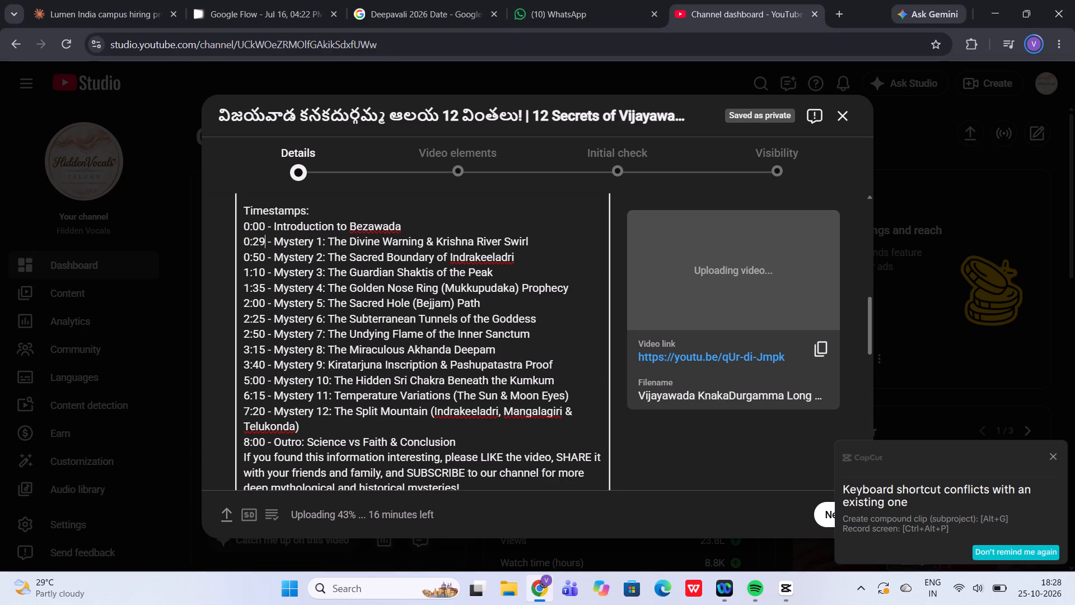
click(249, 256)
key(BackSpace)
key(1)
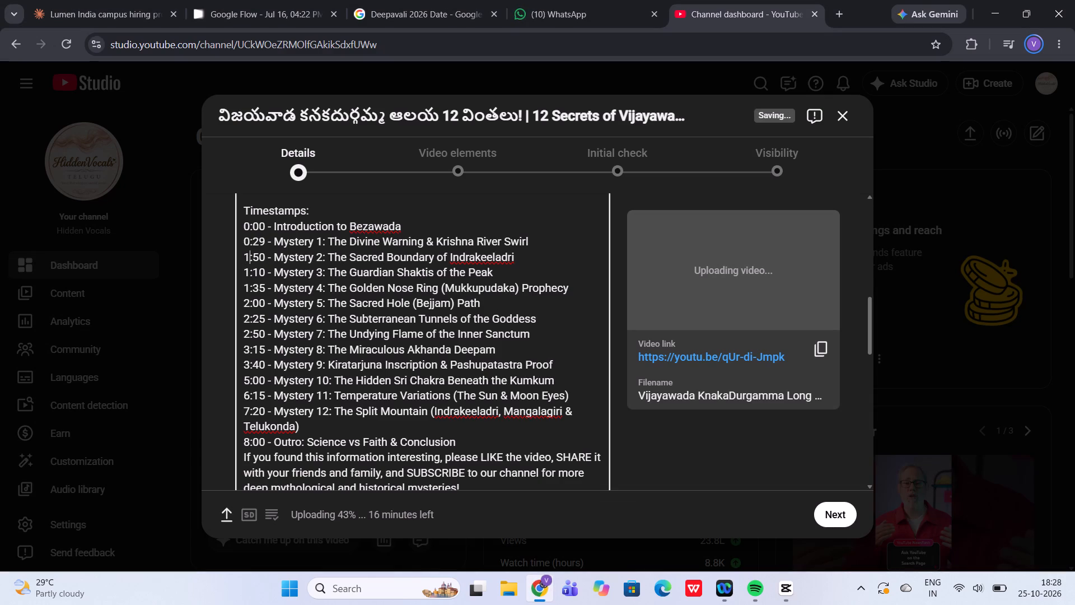
key(Right)
key(Right)
key(Right)
key(BackSpace)
key(BackSpace)
text(02)
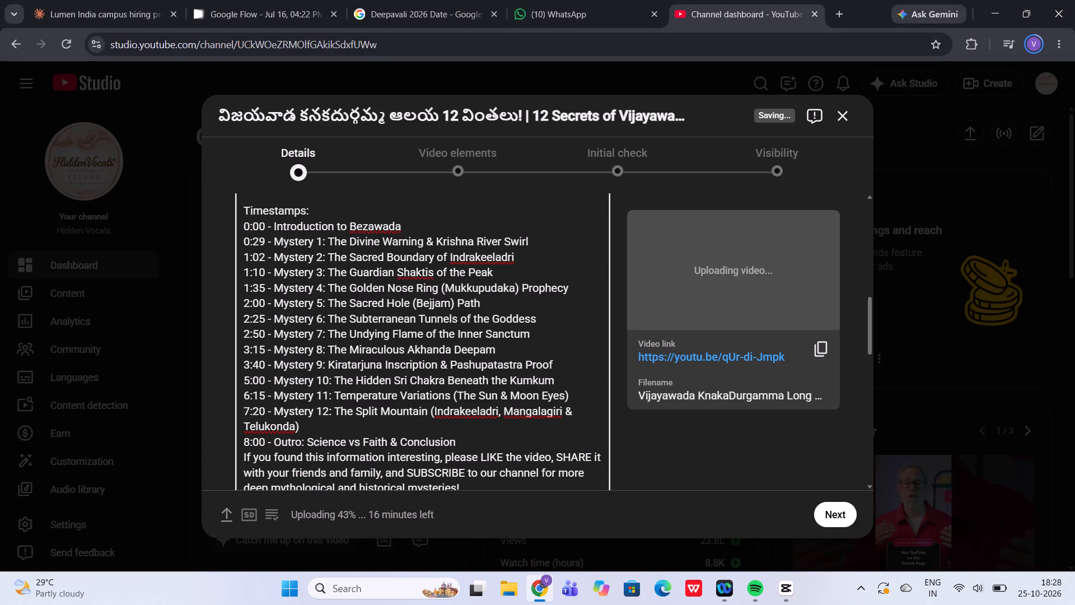
Locate the Mystery 3 title on the CapCut timeline and enter its start, 1:47, on the Mystery 4 line of the YouTube description.
click(265, 272)
drag(781, 594, 572, 588)
click(572, 588)
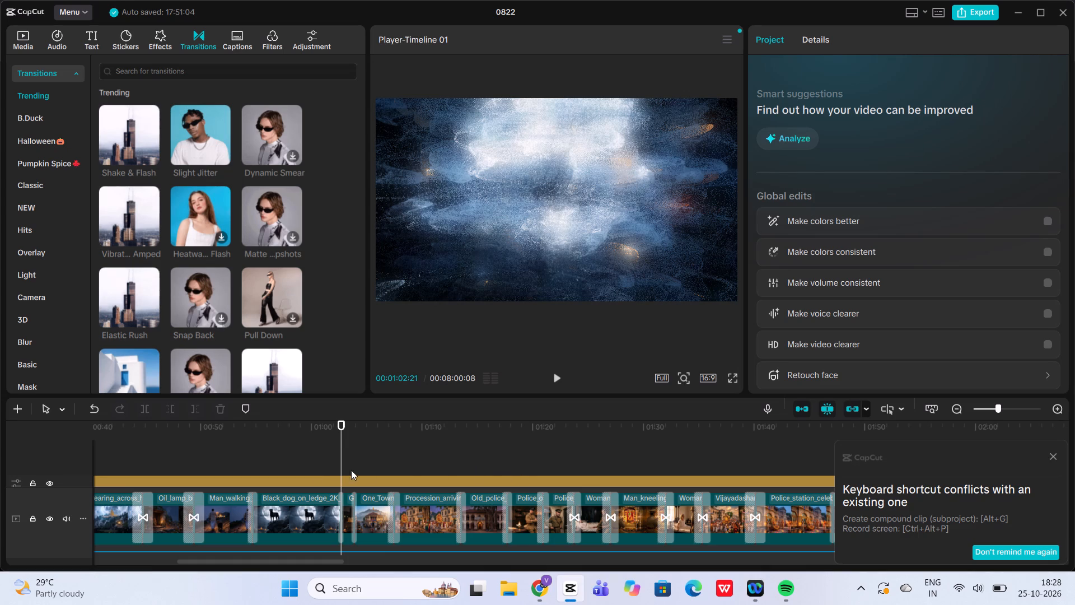
drag(342, 461, 511, 469)
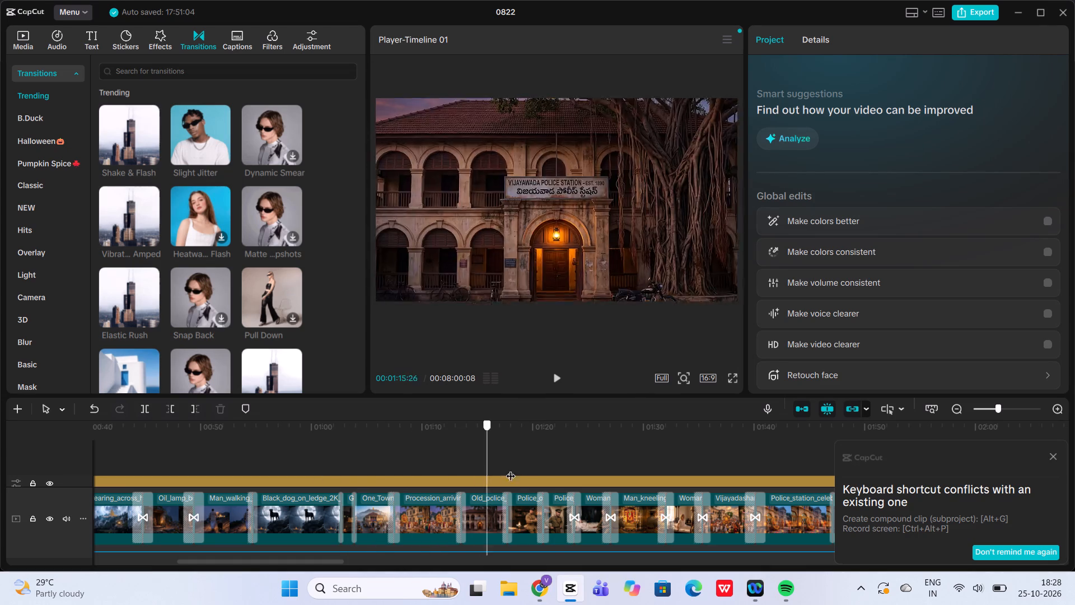
drag(511, 469, 739, 475)
scroll(739, 475, left, 1)
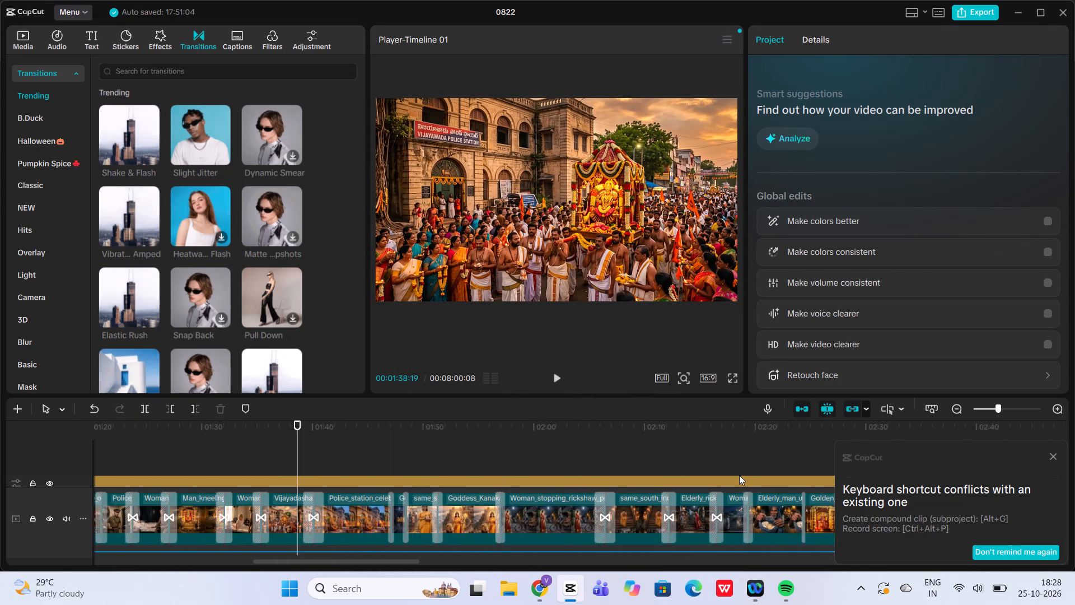
scroll(739, 475, left, 1)
click(382, 448)
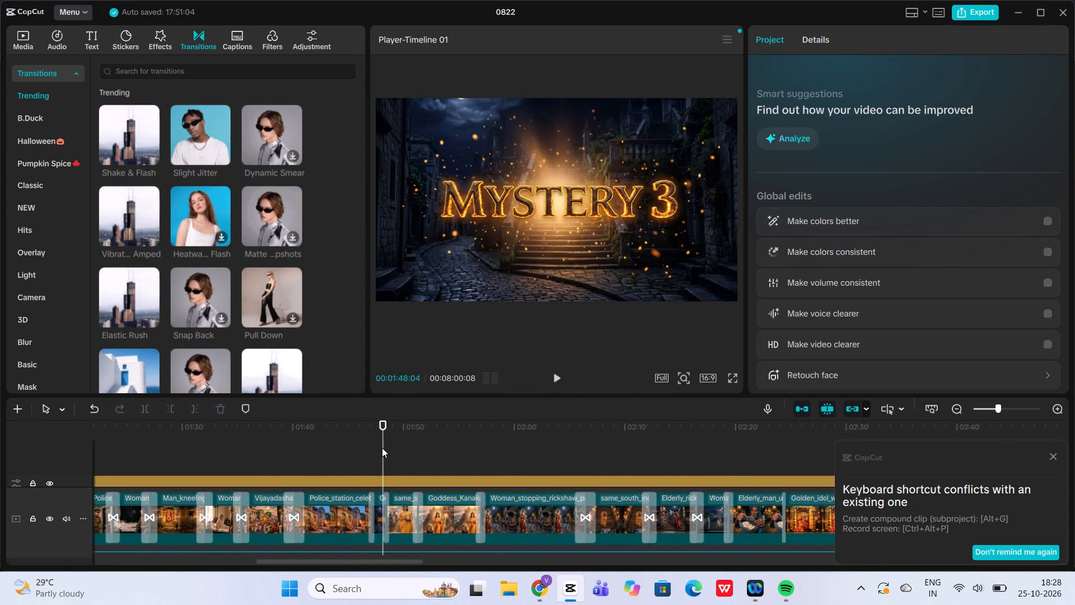
drag(382, 448, 372, 448)
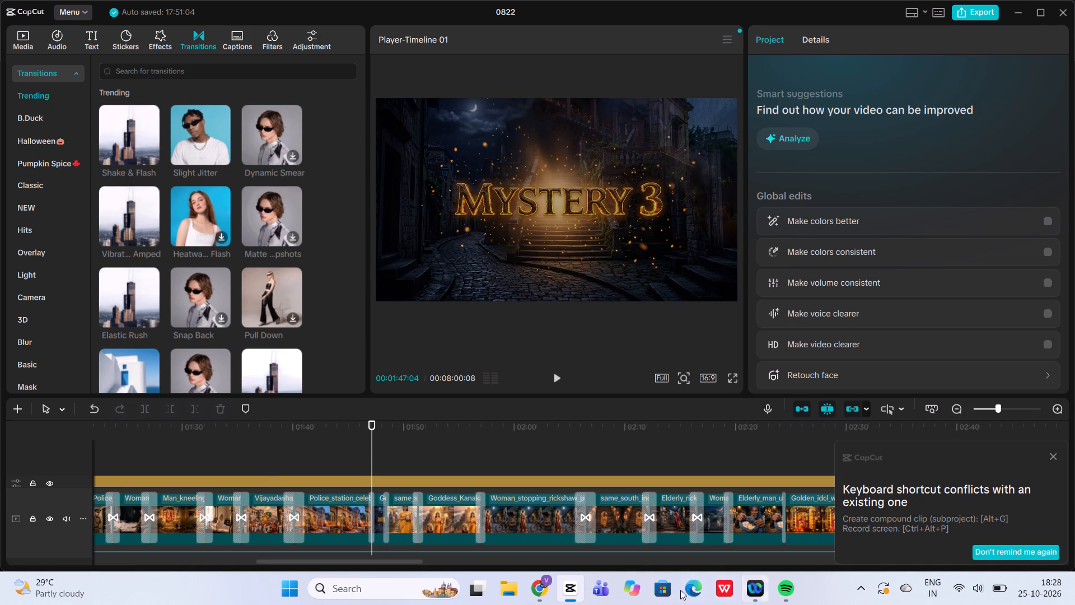
click(551, 599)
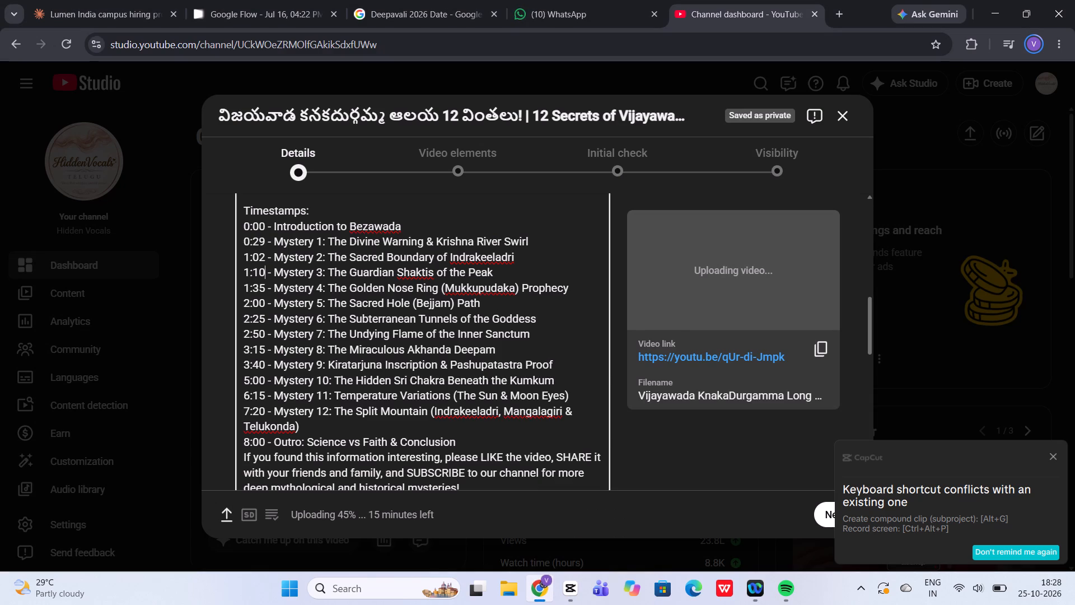
click(265, 291)
key(BackSpace)
key(BackSpace)
text(47)
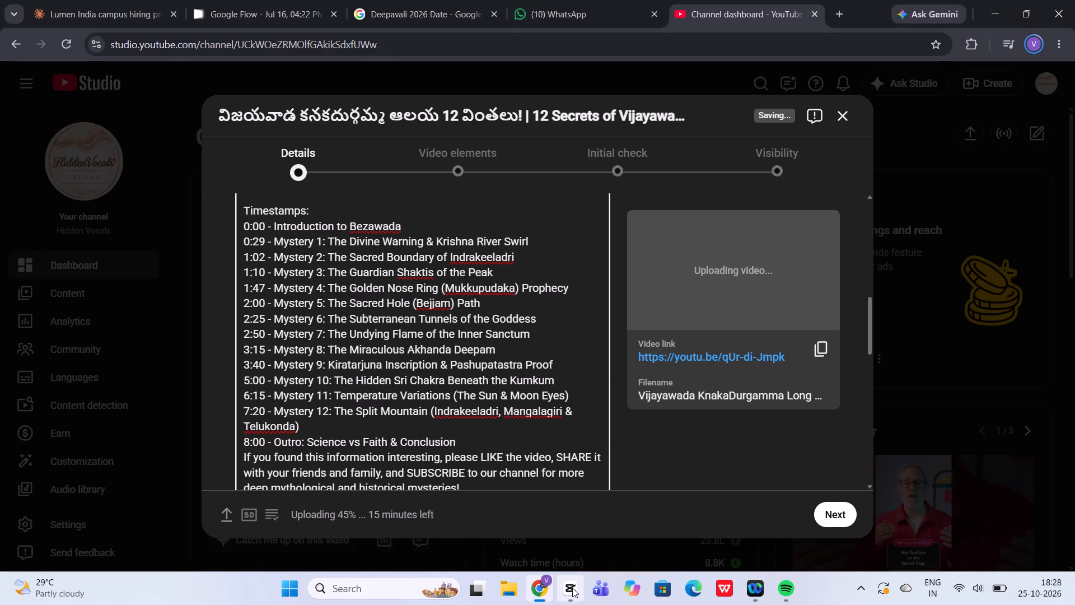
Locate the Mystery 4 title on the CapCut timeline and enter its start, 2:29, on the Mystery 5 line of the YouTube description.
click(572, 588)
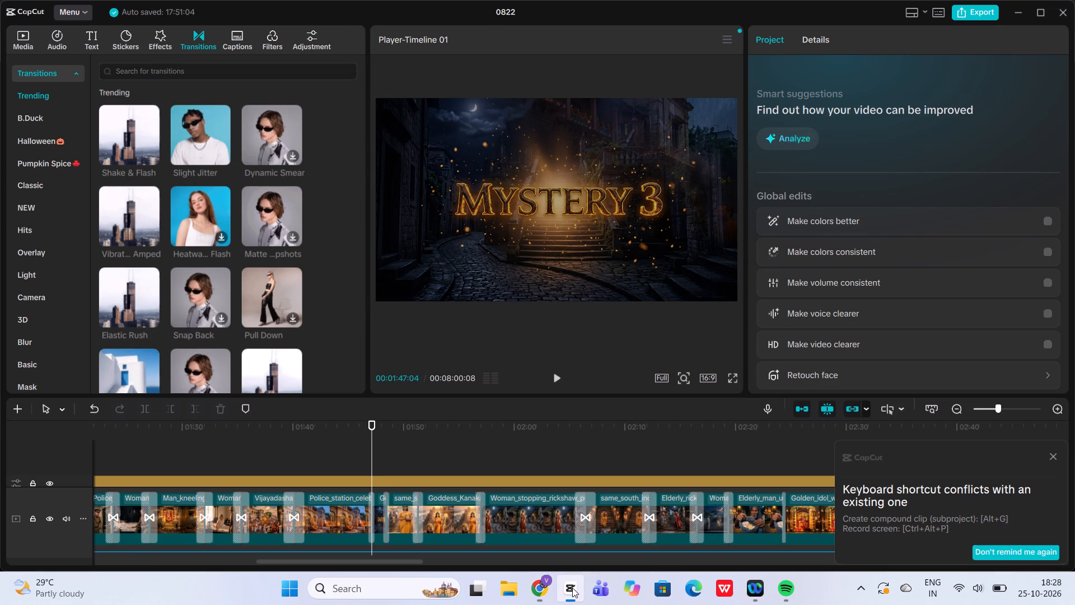
scroll(587, 463, left, 1)
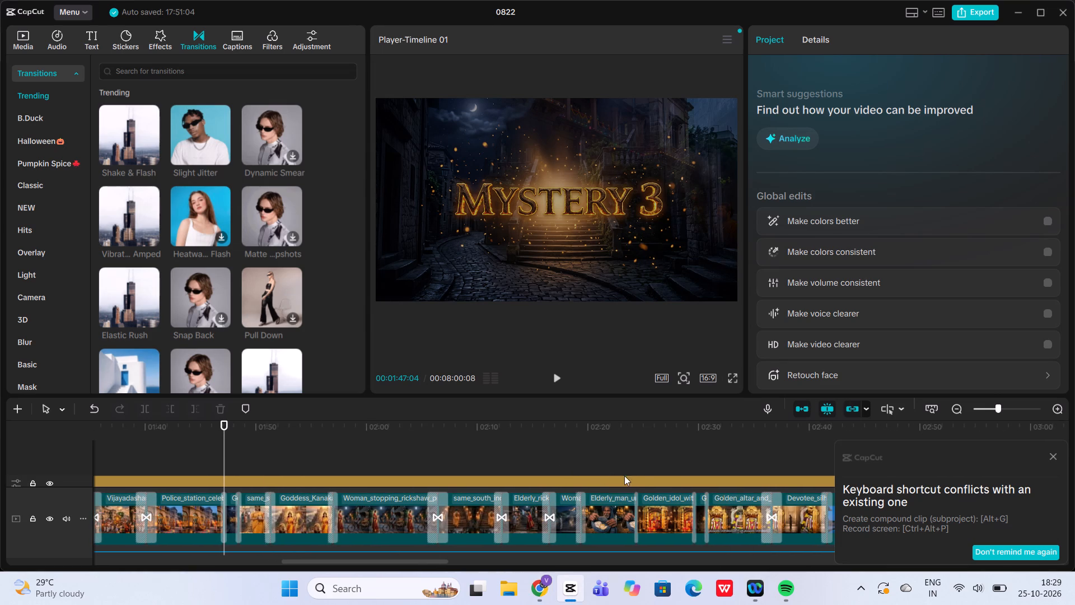
click(693, 466)
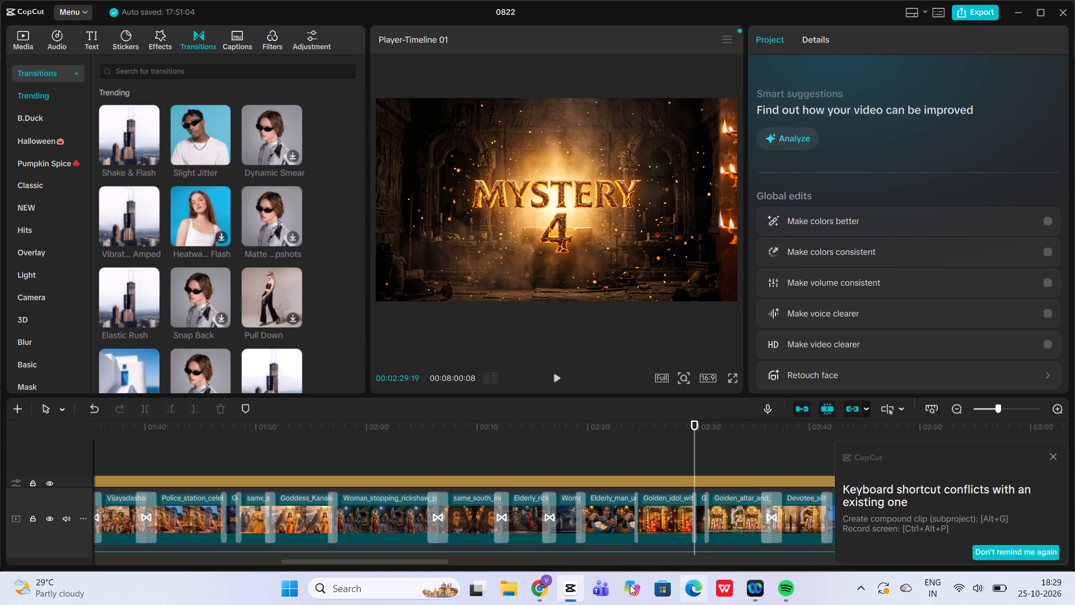
click(539, 594)
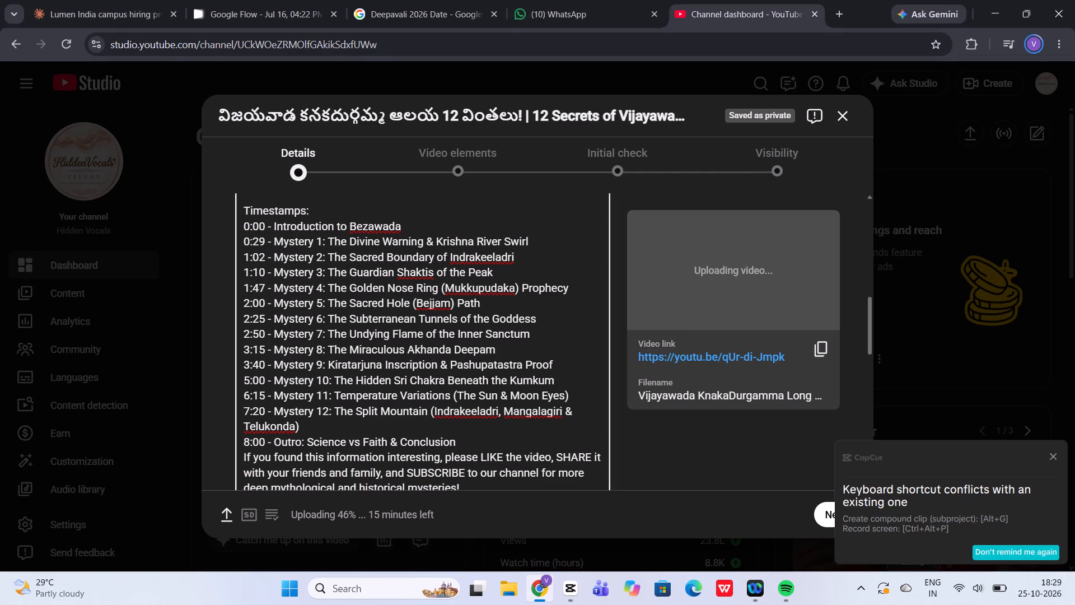
click(264, 303)
key(BackSpace)
key(BackSpace)
text(29)
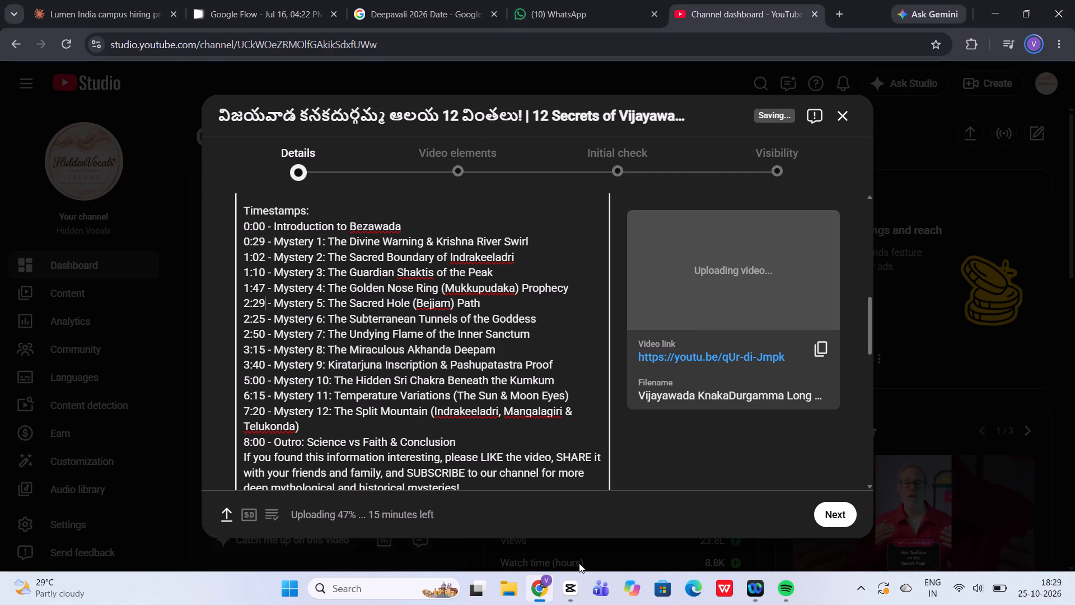
Locate the Mystery 5 title on the CapCut timeline and enter its start, 3:11, on the Mystery 6 line of the YouTube description.
click(564, 581)
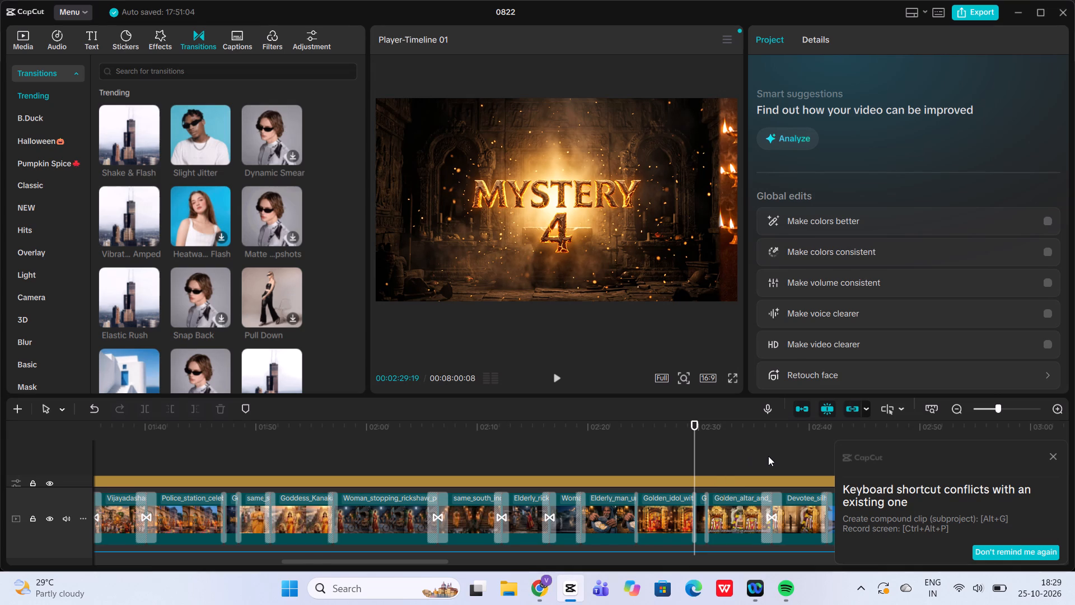
scroll(768, 456, left, 3)
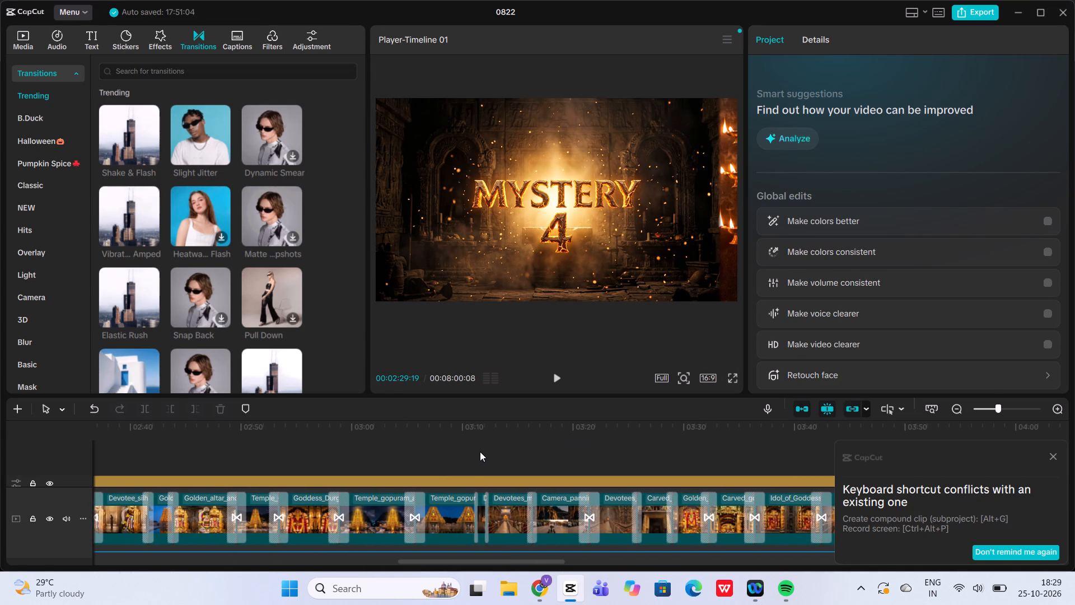
click(470, 452)
drag(470, 452, 477, 452)
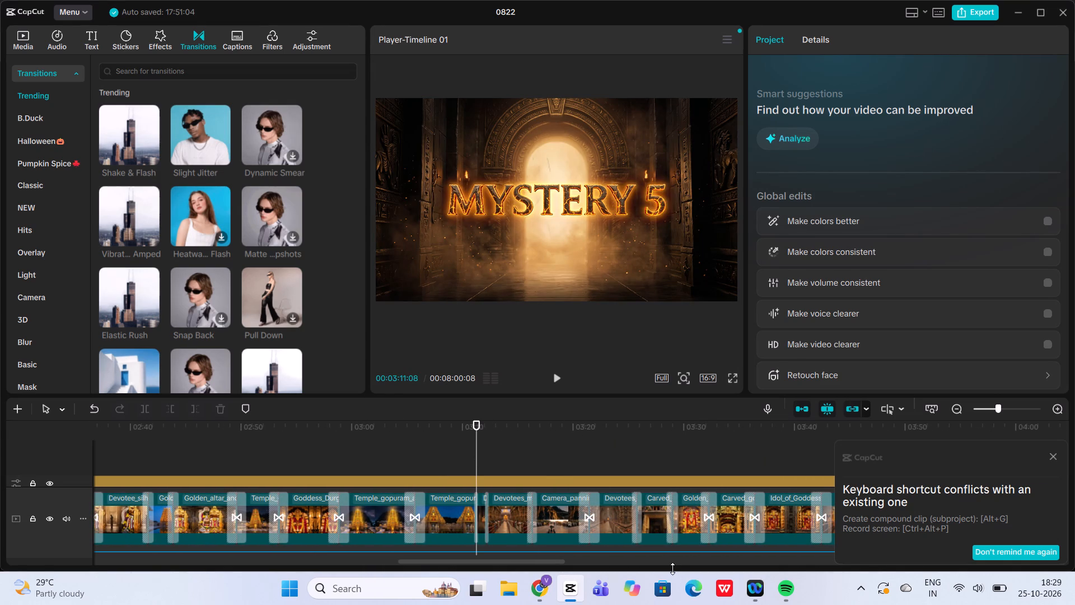
click(545, 584)
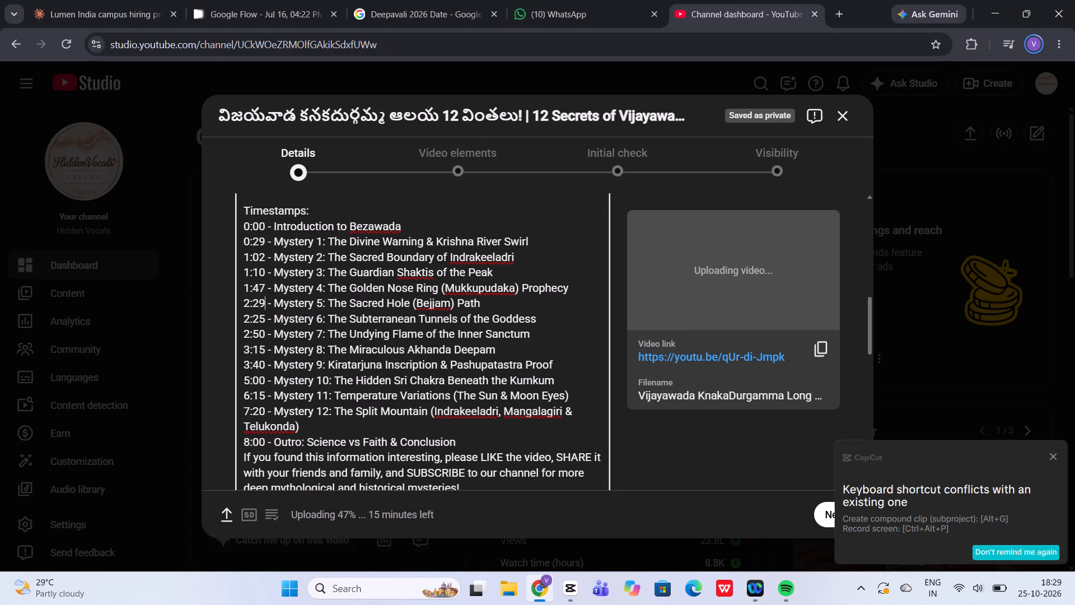
click(265, 321)
click(250, 321)
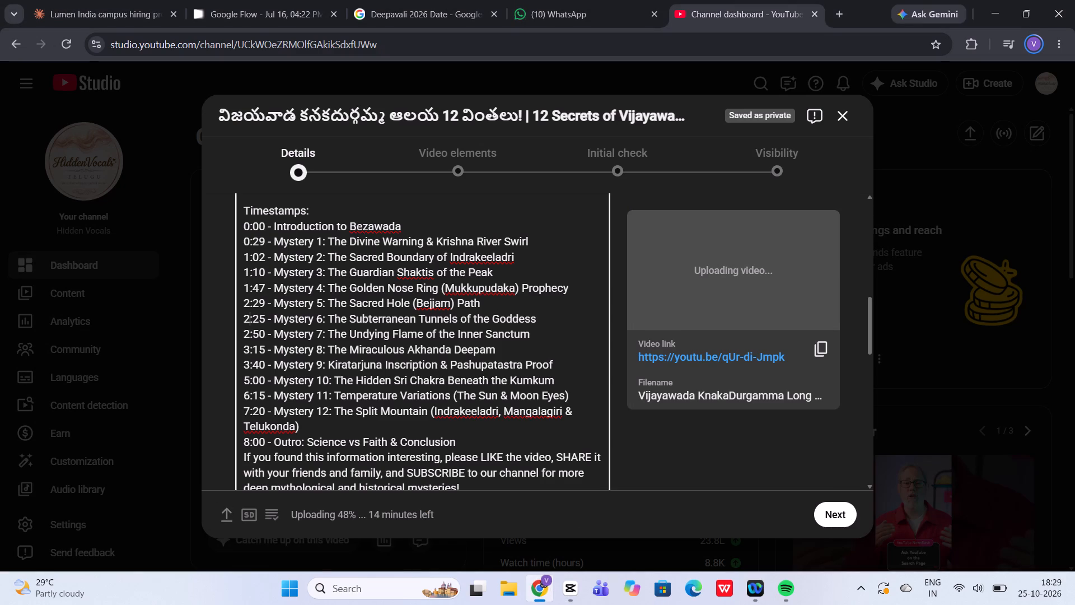
key(BackSpace)
key(3)
key(Right)
key(Right)
key(Right)
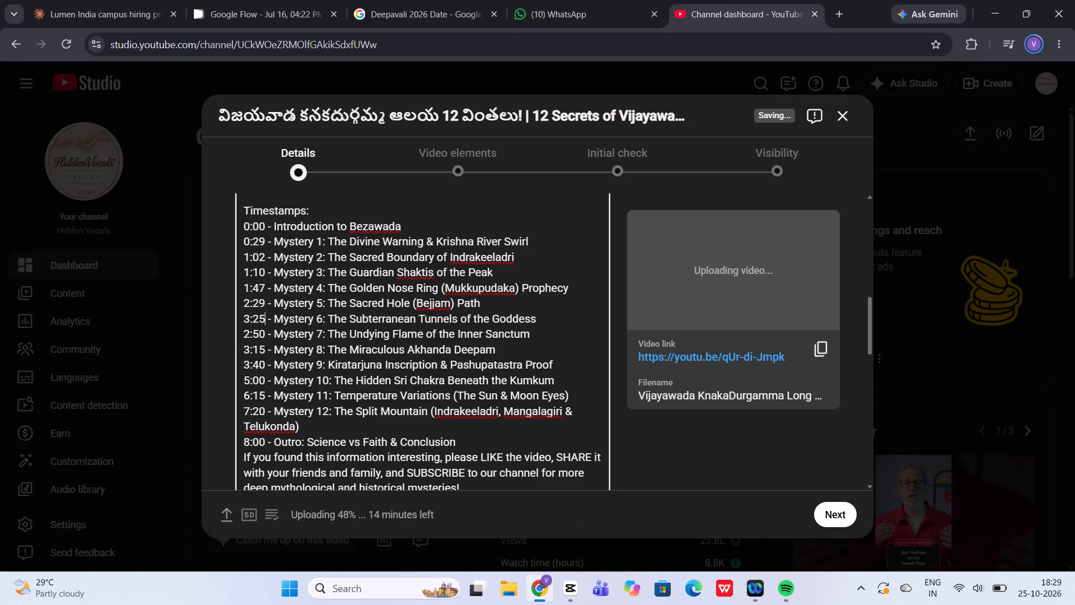
key(BackSpace)
key(BackSpace)
text(11)
Locate the start of Mystery 6 on the CapCut timeline and enter 3:50 on the Mystery 7 line of the YouTube description.
click(565, 592)
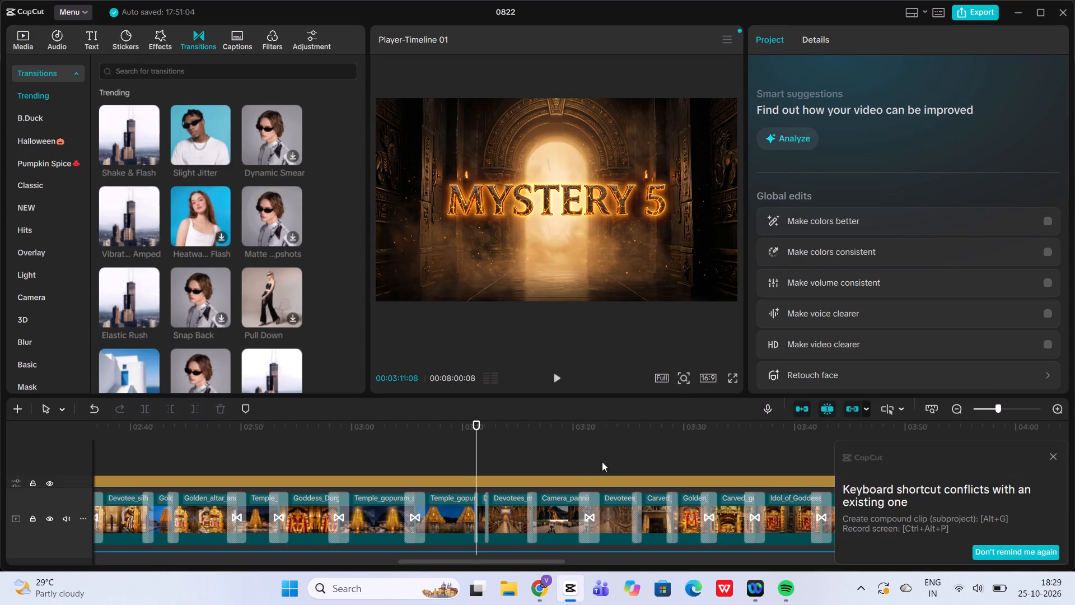
scroll(614, 464, left, 3)
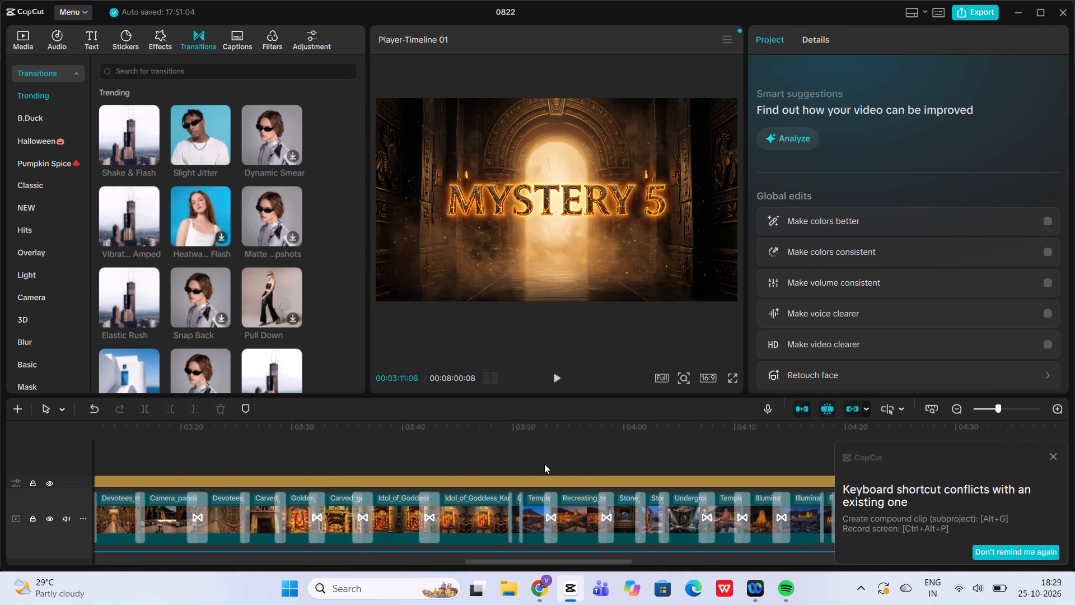
click(514, 464)
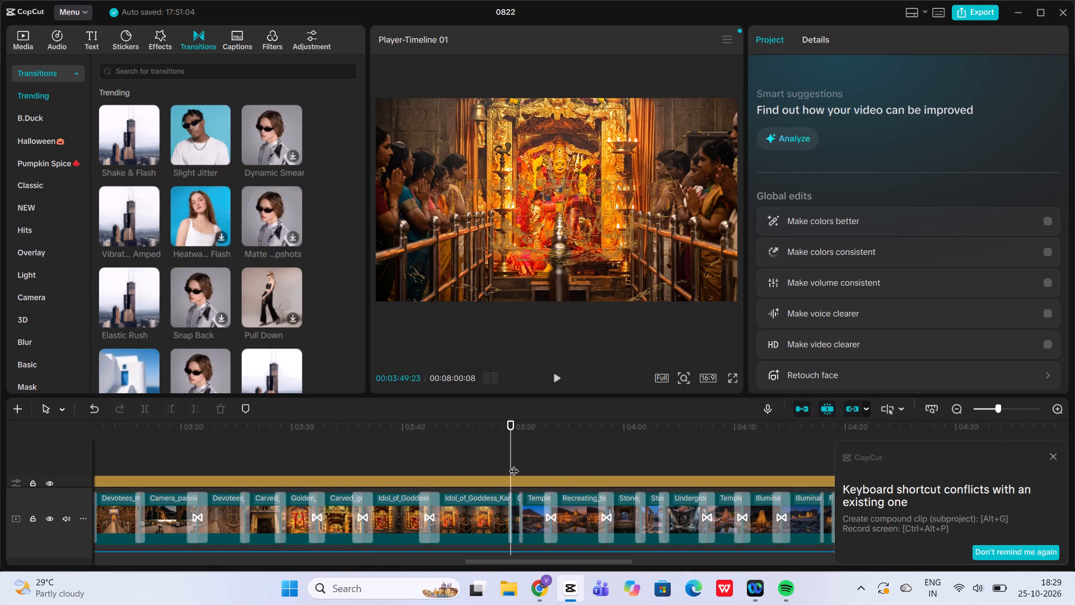
drag(514, 464, 515, 475)
drag(515, 475, 513, 474)
click(546, 582)
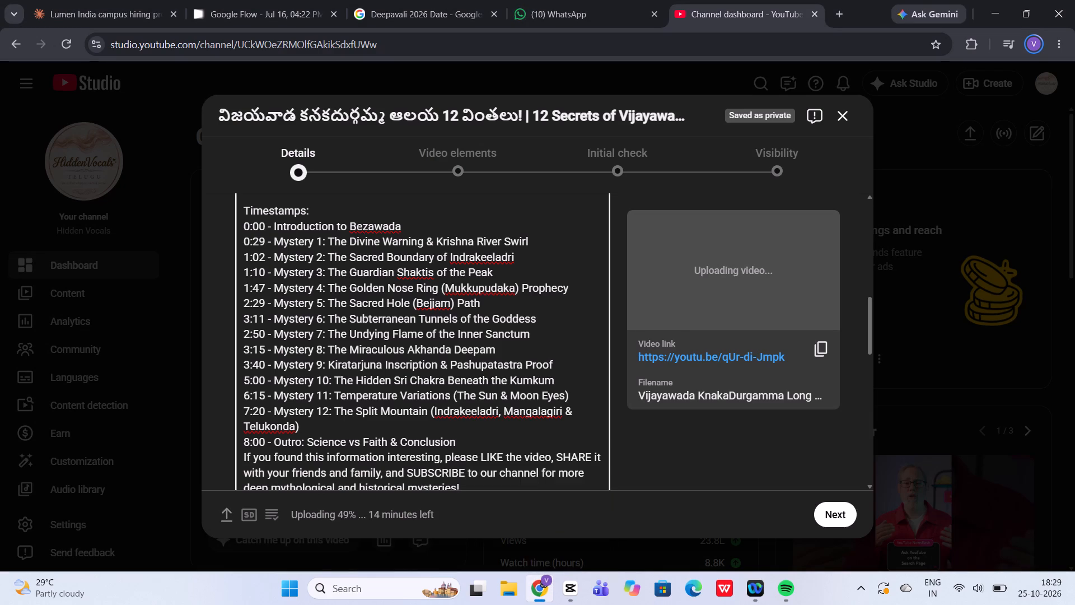
click(251, 334)
key(Left)
key(BackSpace)
key(3)
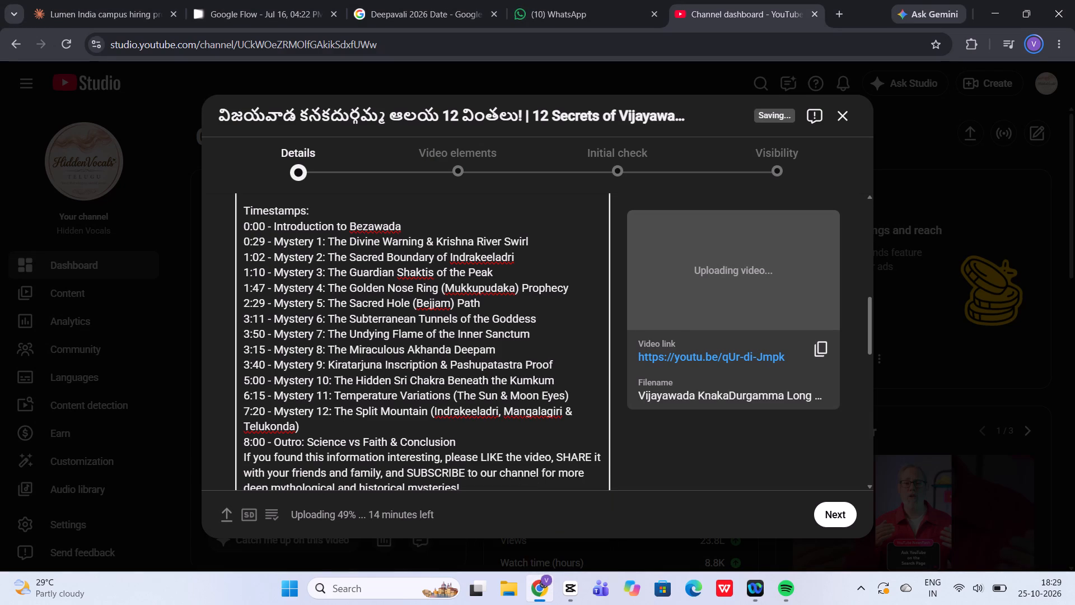
Locate the Mystery 7 title on the CapCut timeline and enter its start, 4:17, on the Mystery 8 line of the YouTube description.
click(249, 355)
click(572, 594)
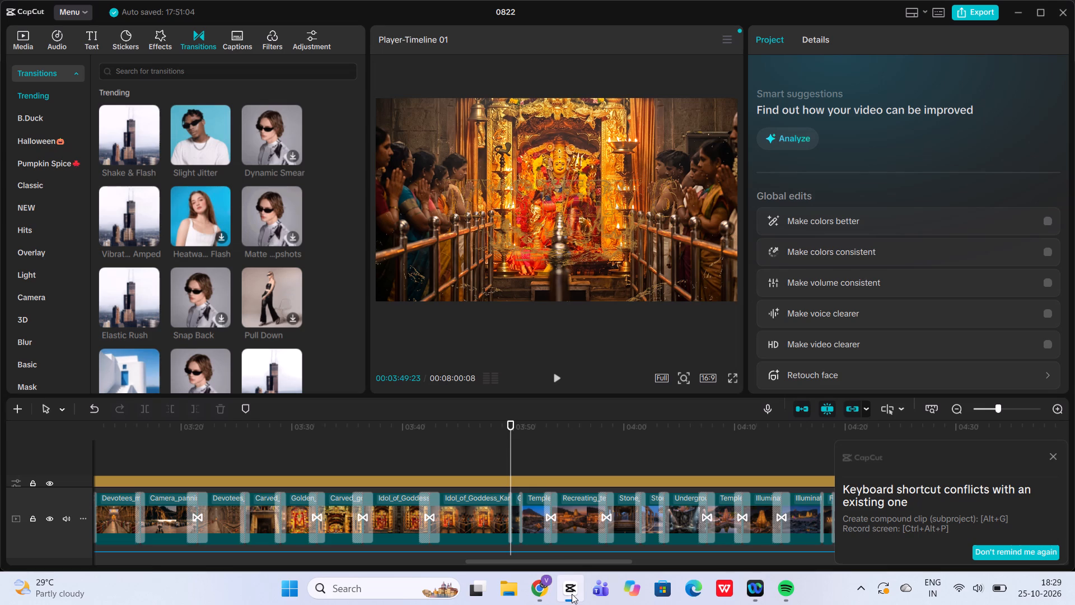
click(508, 435)
drag(512, 435, 510, 447)
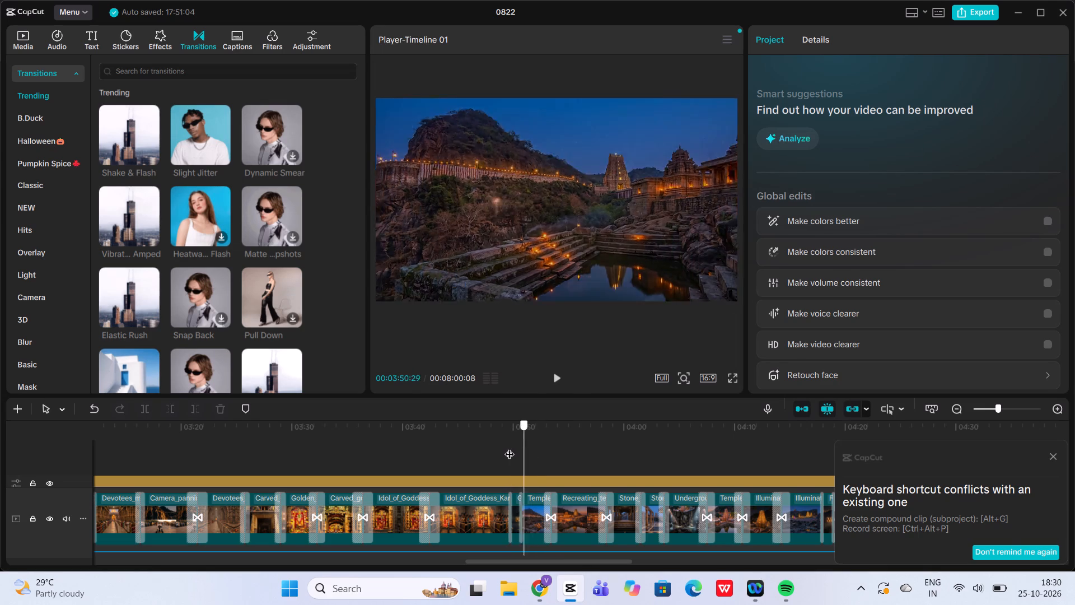
drag(510, 447, 517, 445)
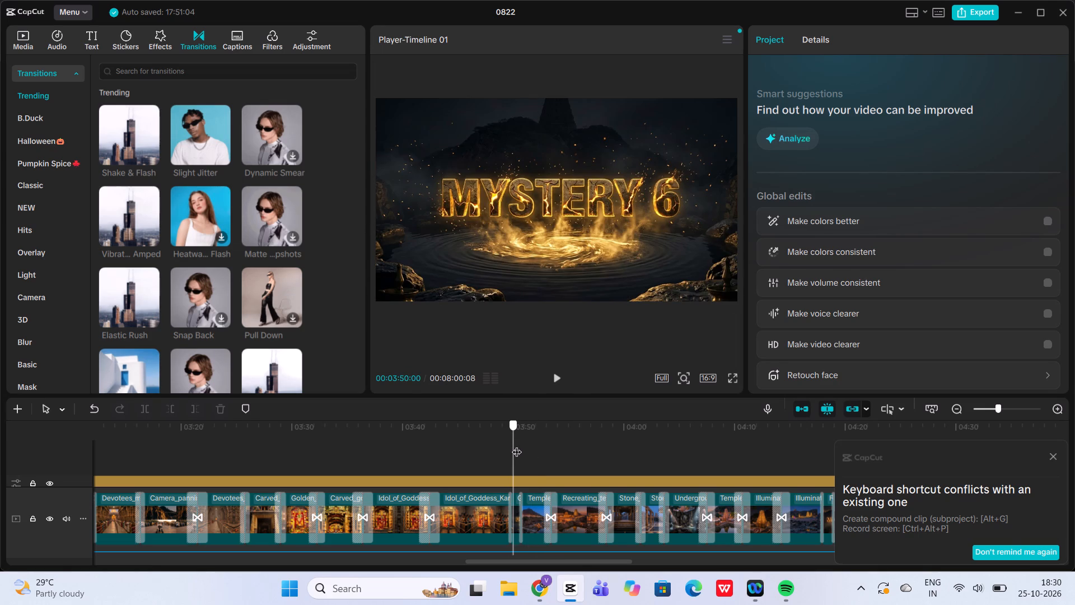
drag(517, 445, 637, 447)
scroll(637, 447, left, 2)
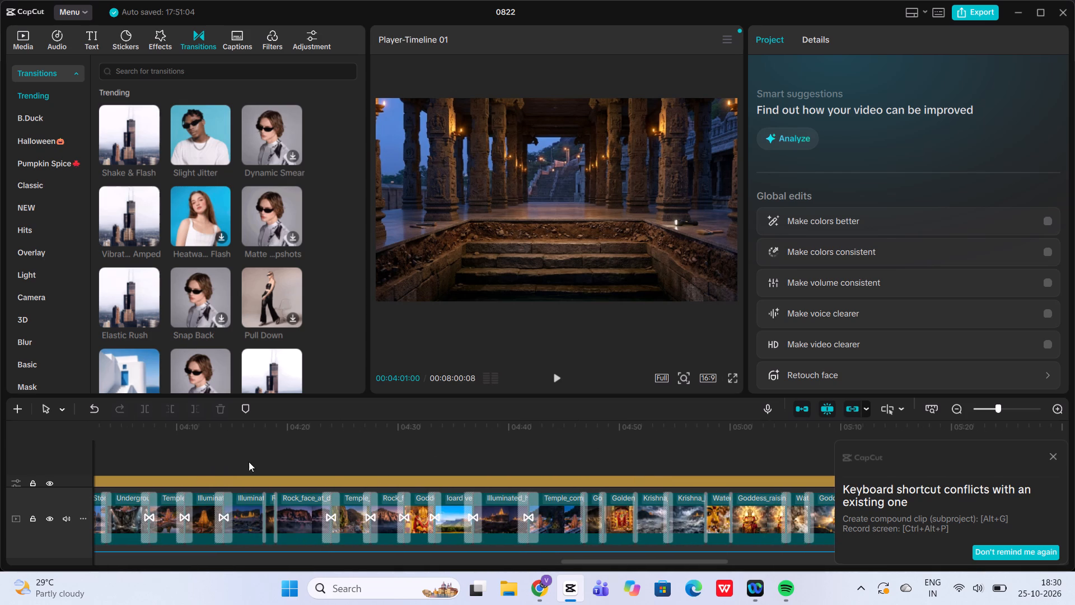
click(263, 459)
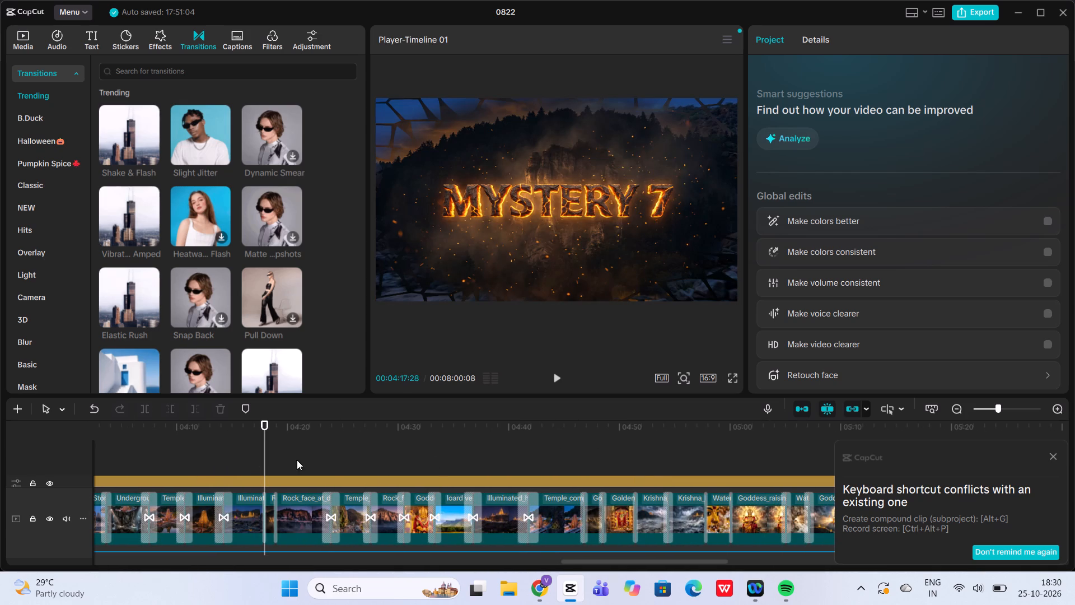
click(549, 581)
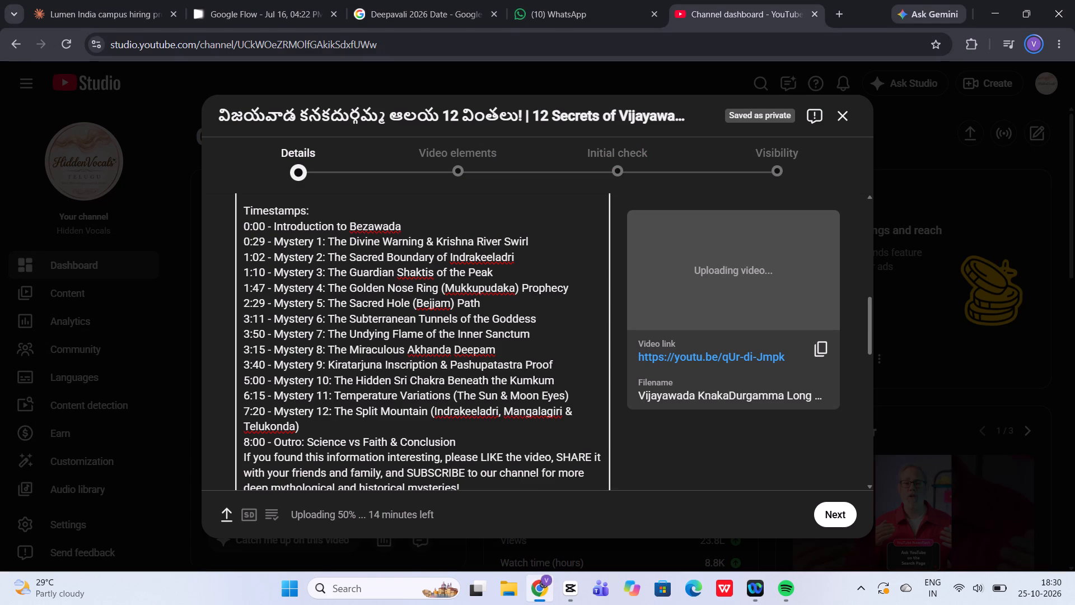
key(BackSpace)
key(4)
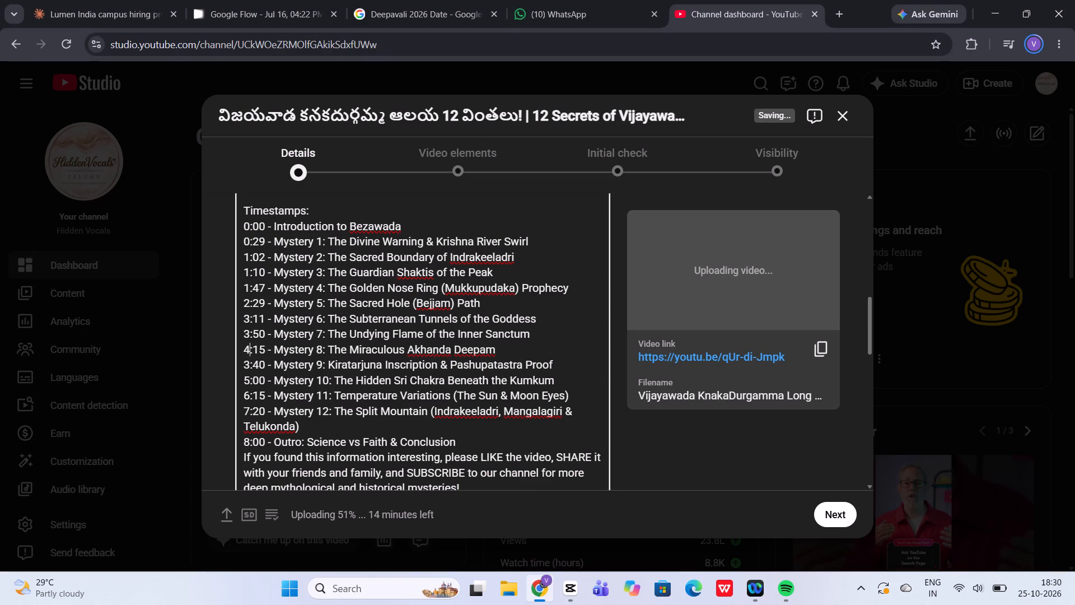
key(Right)
key(Right)
key(Right)
key(BackSpace)
key(7)
Recheck the start of the Mystery 2 title on the CapCut timeline against the timestamps listed in the YouTube description.
click(569, 584)
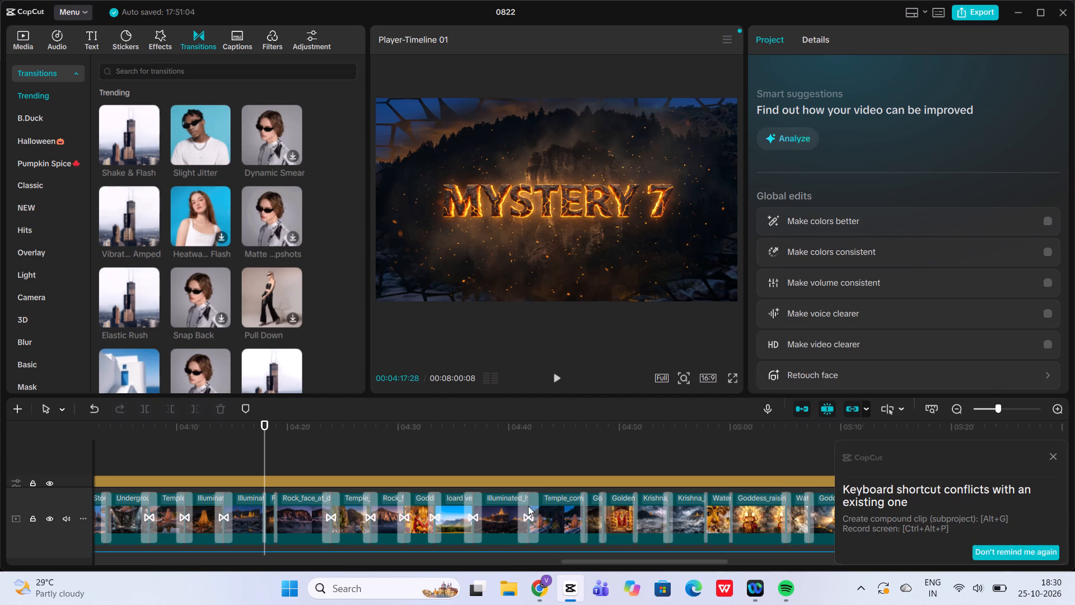
scroll(405, 467, right, 16)
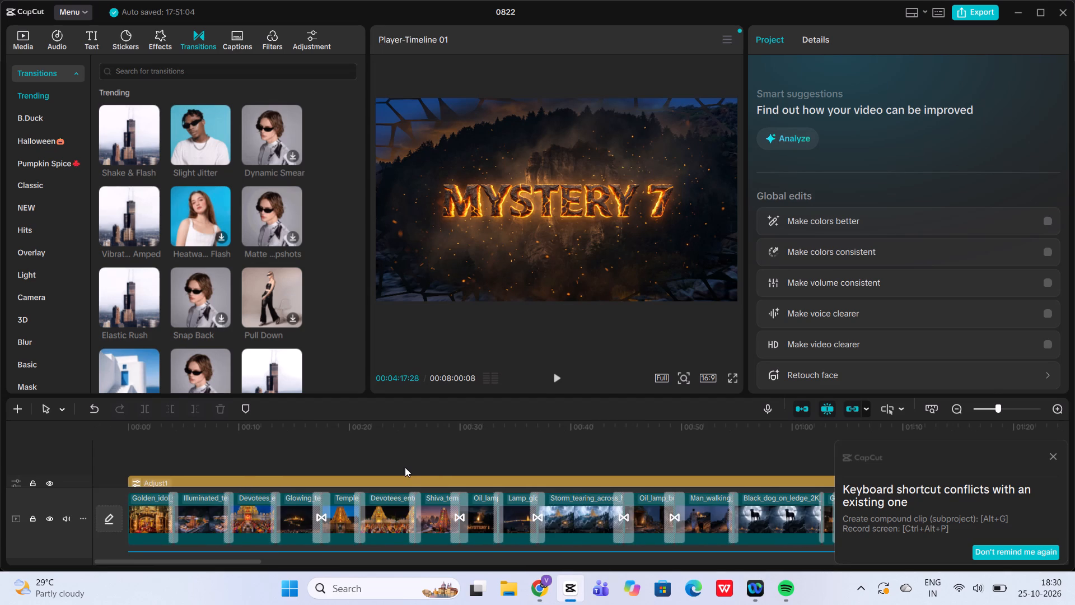
click(541, 594)
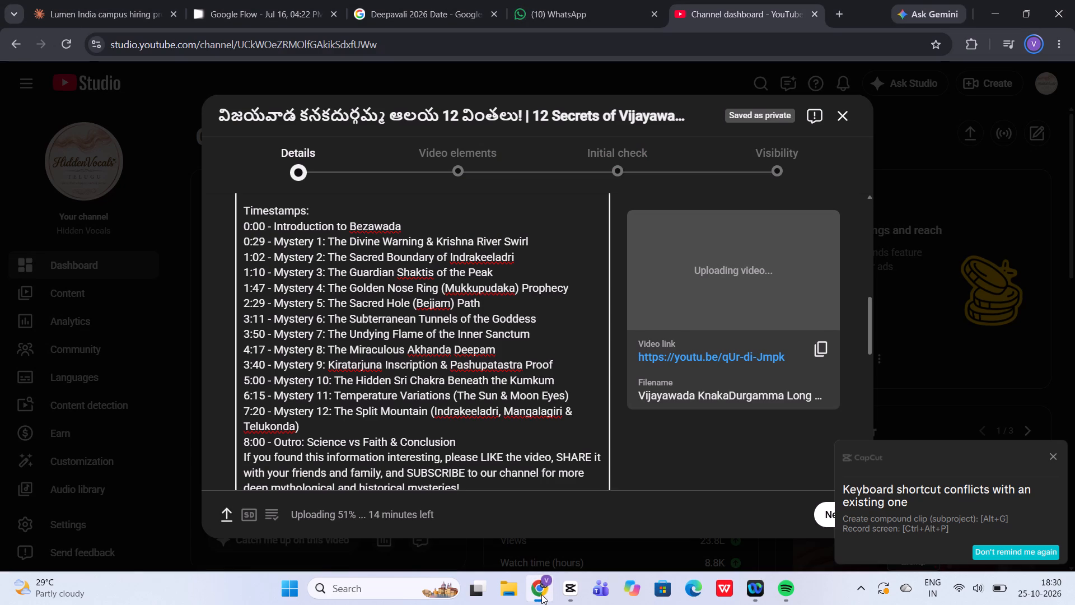
click(541, 594)
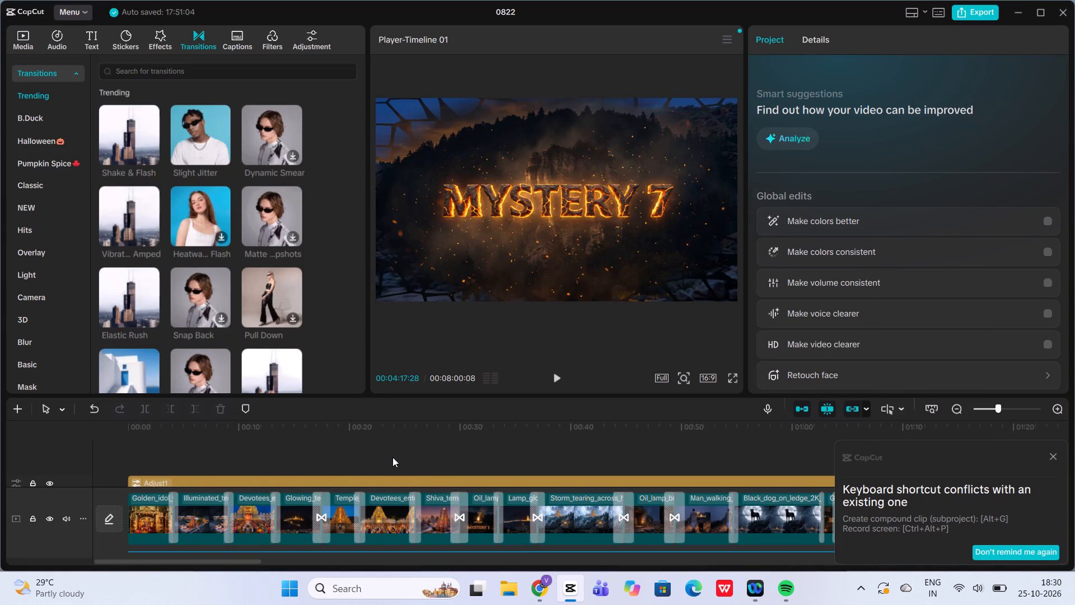
scroll(478, 466, left, 2)
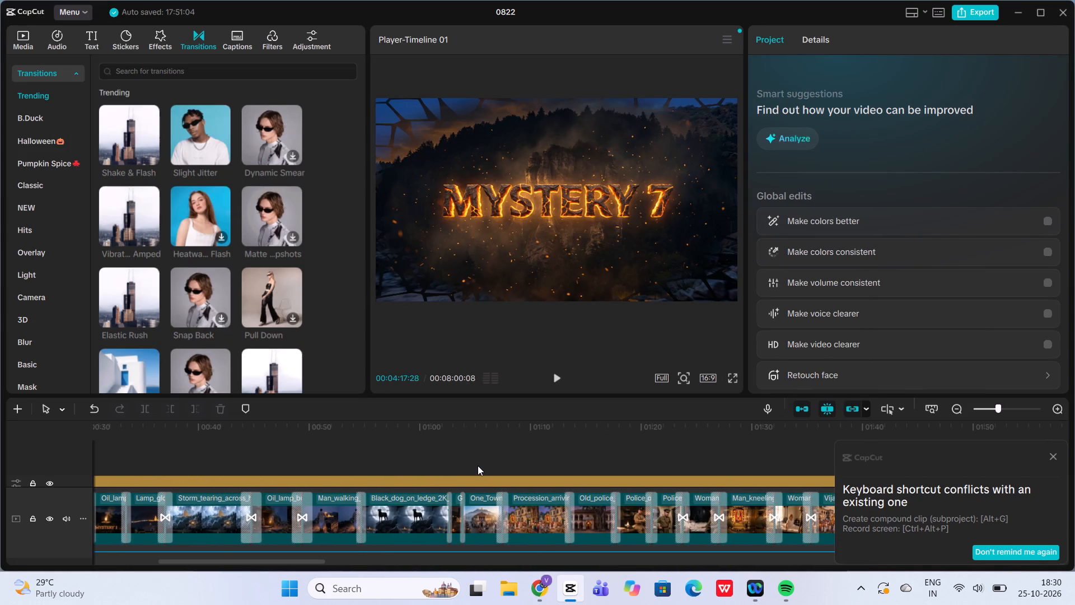
click(442, 459)
drag(442, 459, 452, 464)
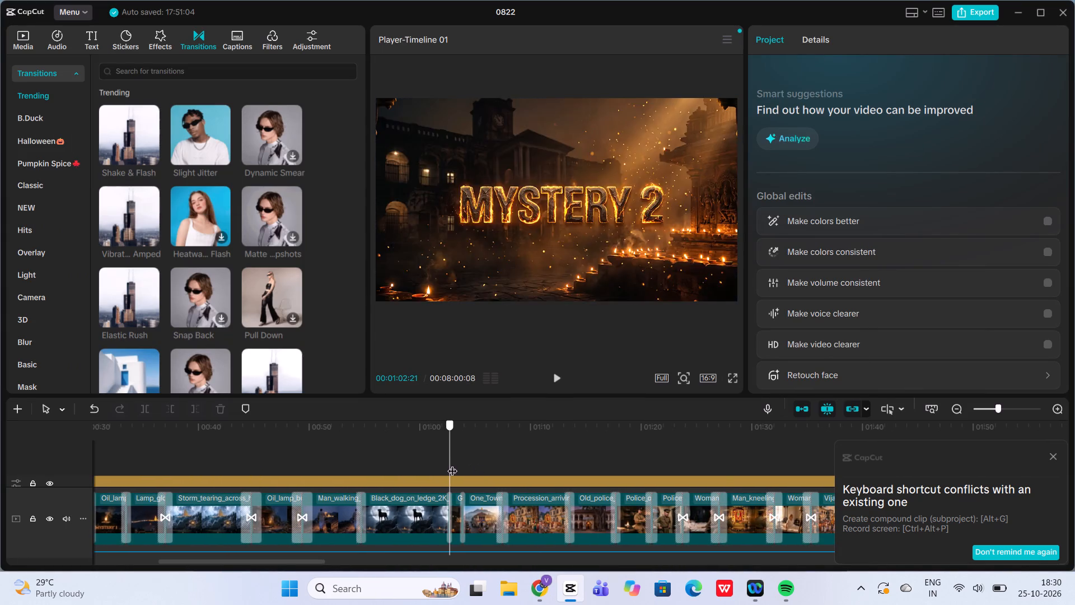
drag(452, 464, 450, 464)
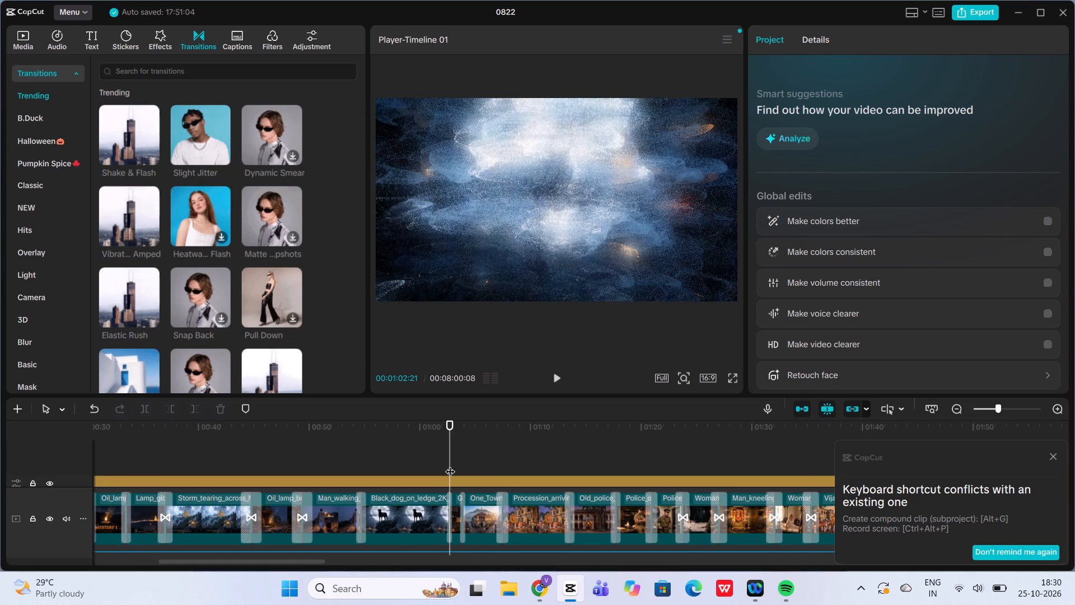
drag(450, 464, 461, 464)
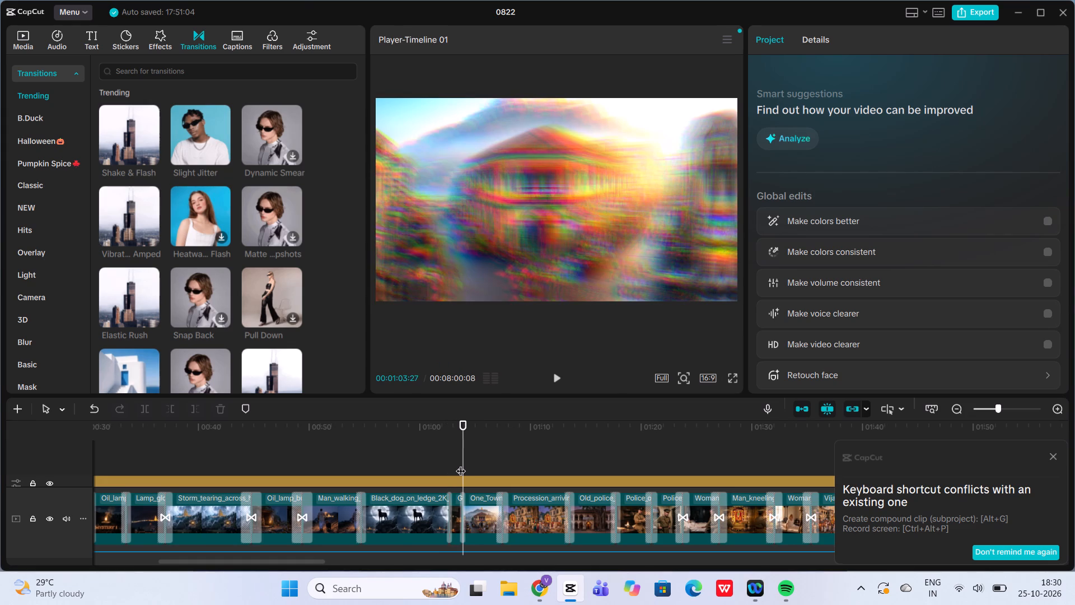
Recheck where the Mystery 1 title appears near the beginning of the CapCut timeline.
scroll(461, 464, right, 2)
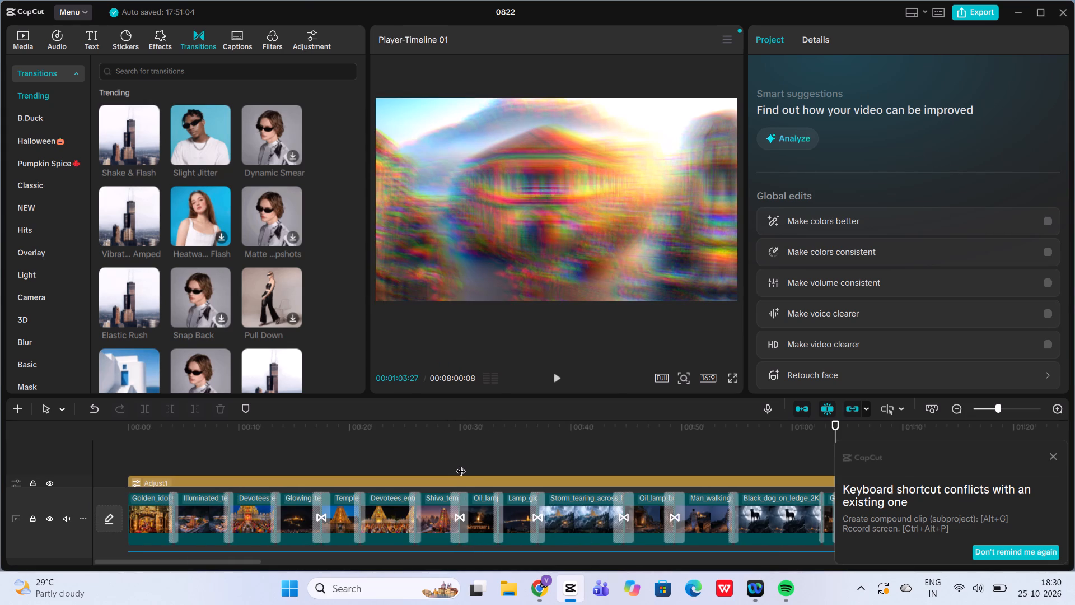
scroll(461, 464, right, 1)
scroll(513, 473, right, 1)
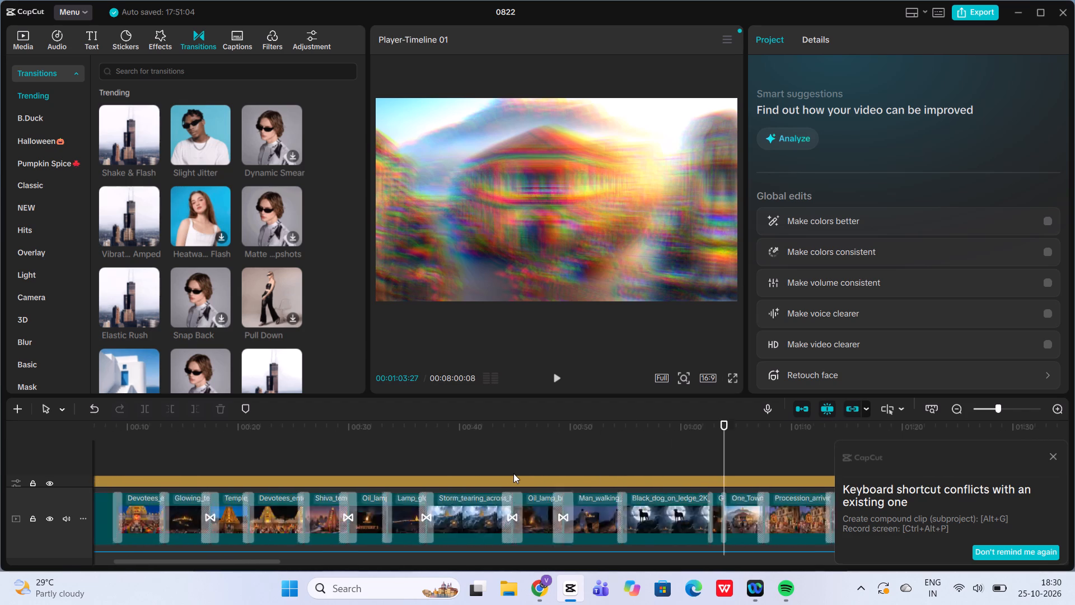
scroll(513, 473, right, 1)
click(357, 459)
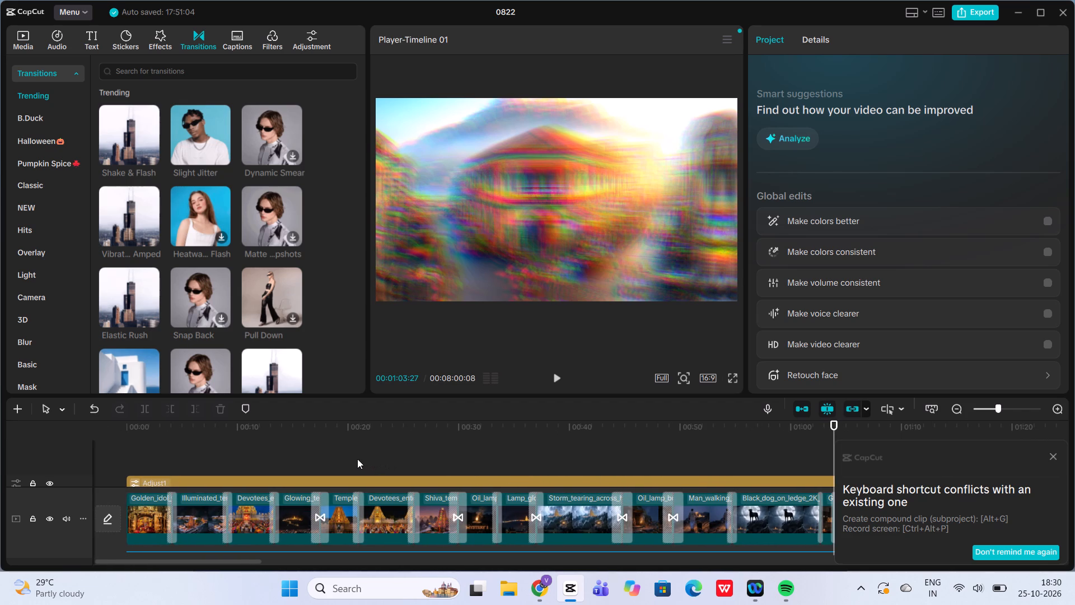
drag(357, 459, 466, 481)
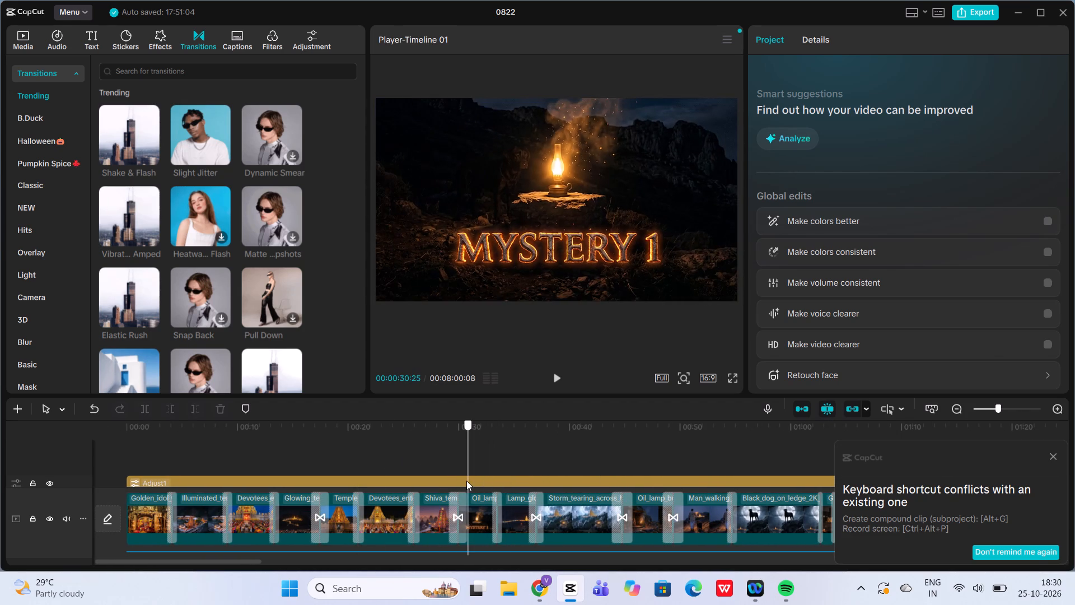
Locate the Mystery 3 title on the CapCut timeline and set the Mystery 3 line of the YouTube description to 1:47.
drag(466, 481, 577, 477)
scroll(577, 477, left, 1)
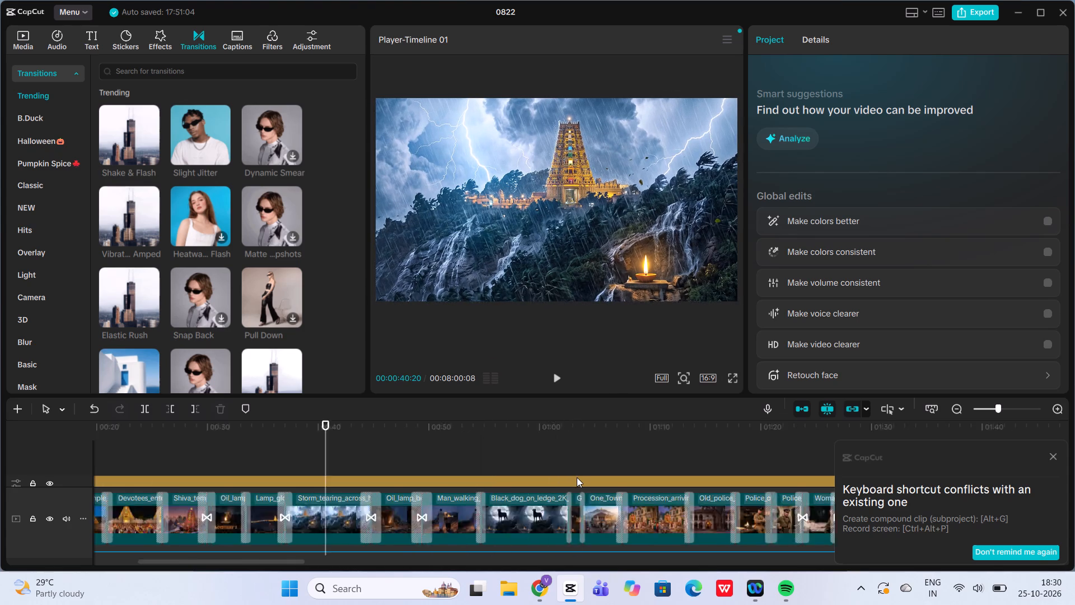
scroll(577, 477, left, 1)
scroll(510, 474, left, 1)
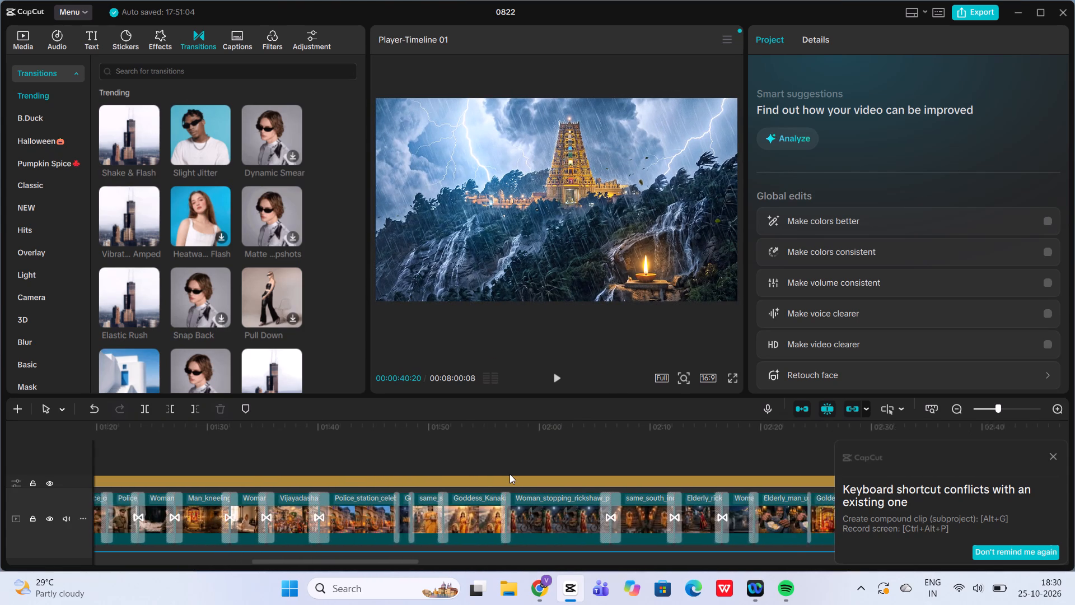
scroll(510, 474, left, 1)
click(333, 451)
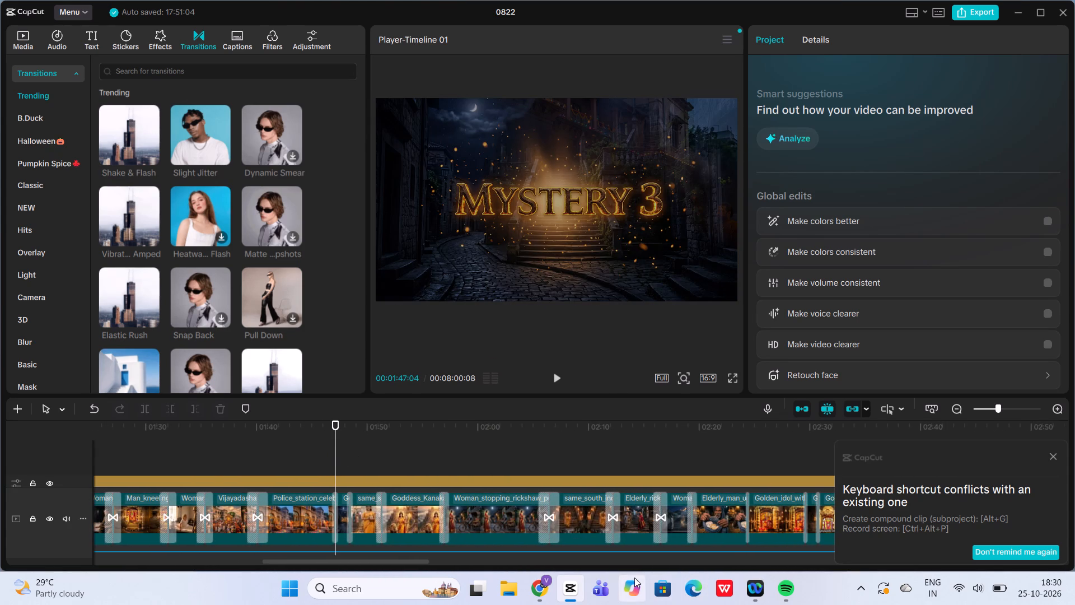
click(545, 587)
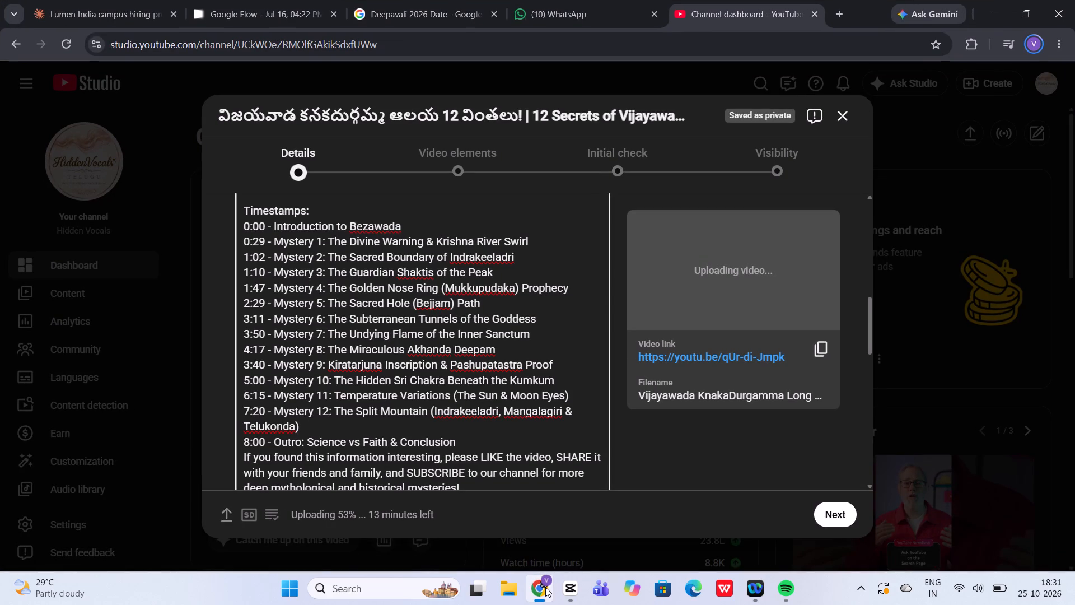
click(265, 269)
key(BackSpace)
key(BackSpace)
text(47)
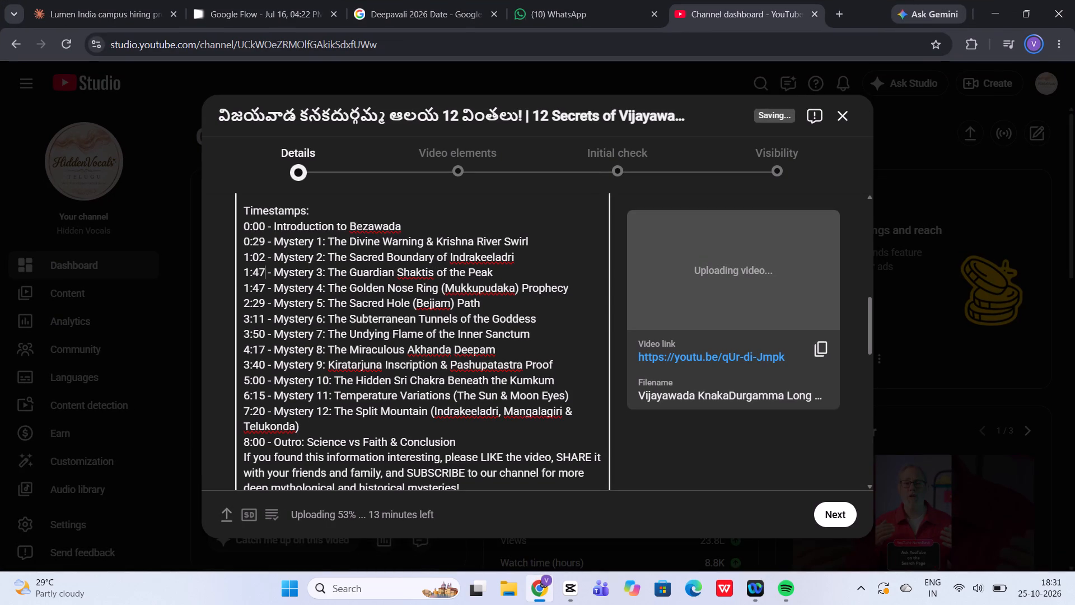
Correct the Mystery 4 timestamp in the description to 2:29.
key(Down)
key(BackSpace)
key(BackSpace)
text(29)
key(Left)
key(Left)
key(Left)
key(BackSpace)
key(2)
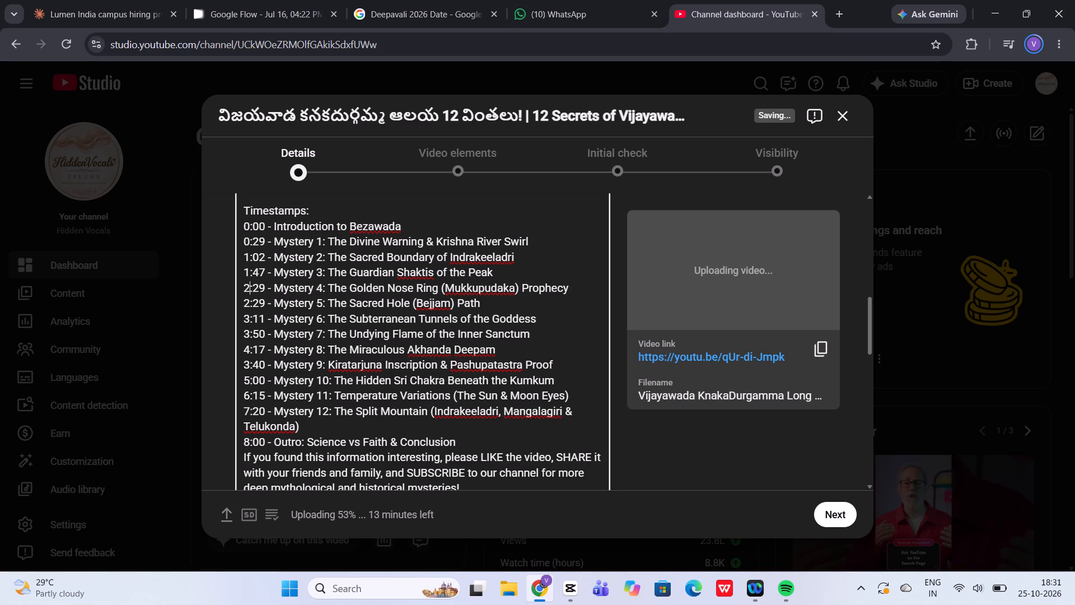
Correct the Mystery 5 timestamp in the description to 3:11.
key(Down)
key(BackSpace)
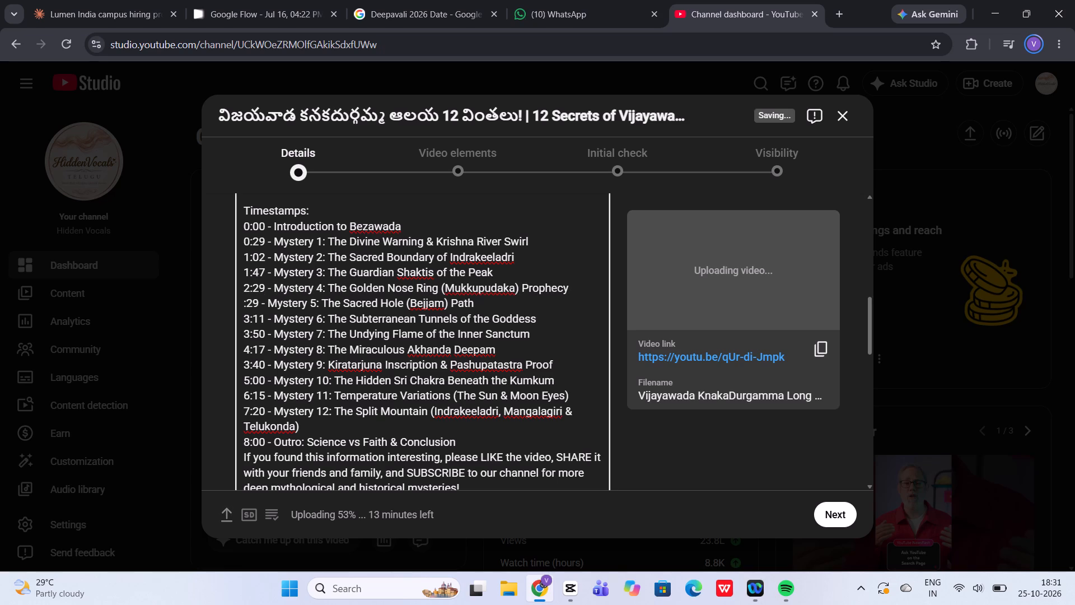
key(3)
key(Right)
key(Right)
key(Right)
key(BackSpace)
key(BackSpace)
text(11)
Correct the Mystery 6 timestamp in the description to 3:50.
key(Down)
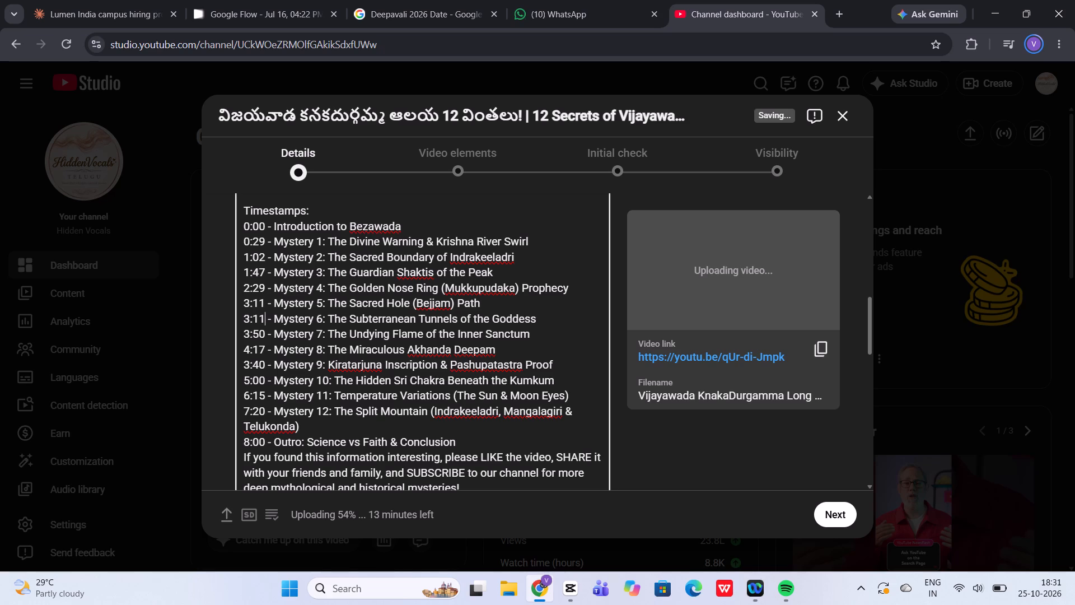
key(BackSpace)
key(BackSpace)
text(50)
Correct the Mystery 7 timestamp in the description to 4:17.
key(Left)
key(Left)
key(Left)
key(Down)
key(BackSpace)
key(4)
key(Right)
key(Right)
key(Right)
key(BackSpace)
key(BackSpace)
text(17)
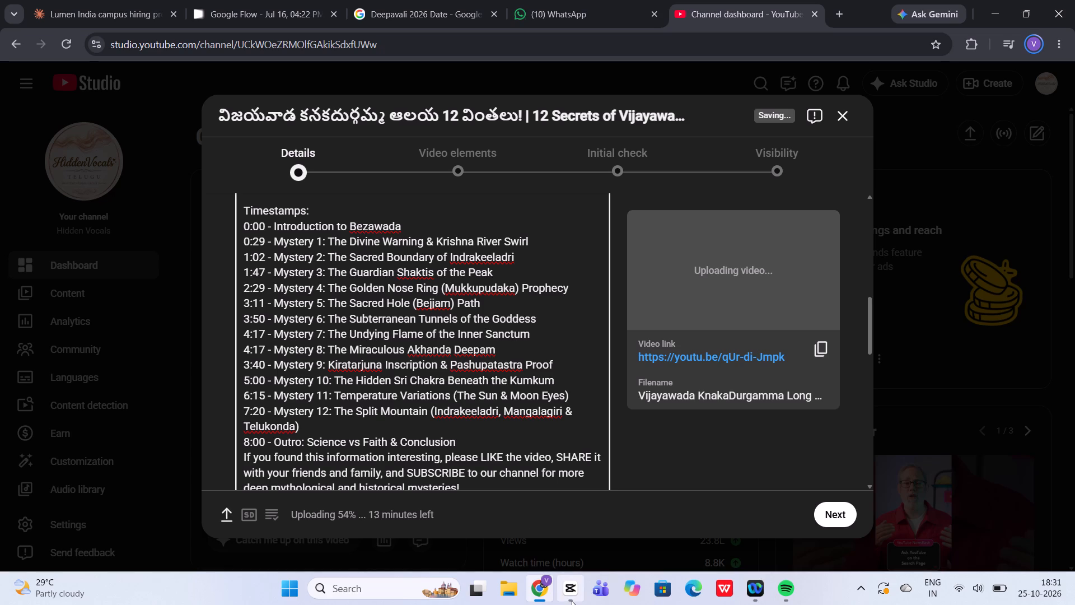
Locate the Mystery 8 title on the CapCut timeline and set the Mystery 8 line of the YouTube description to 4:46.
click(572, 601)
scroll(565, 462, left, 3)
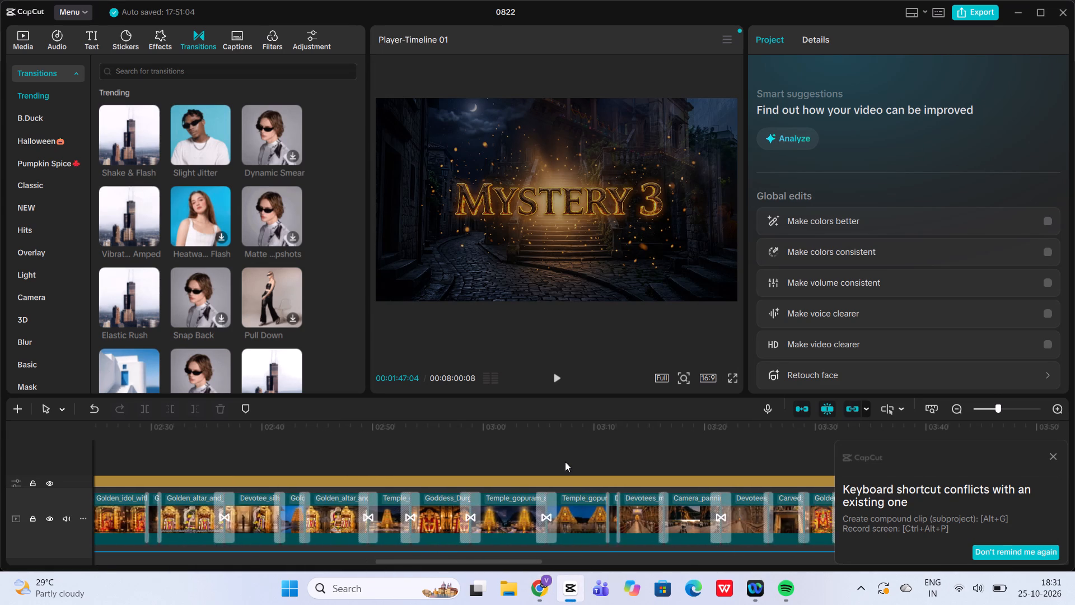
scroll(565, 462, left, 2)
scroll(565, 462, right, 1)
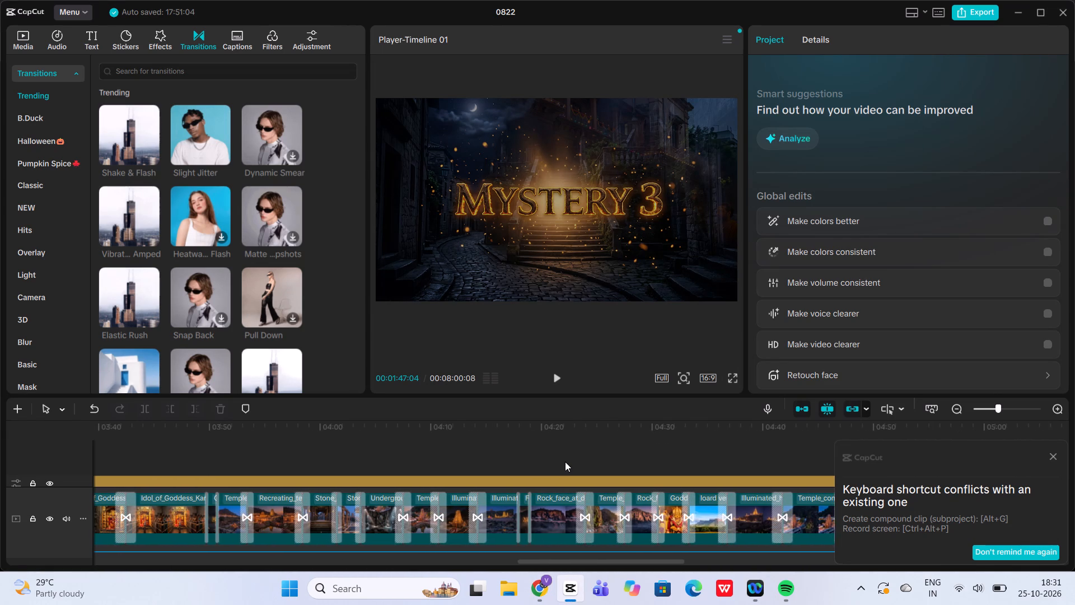
click(215, 449)
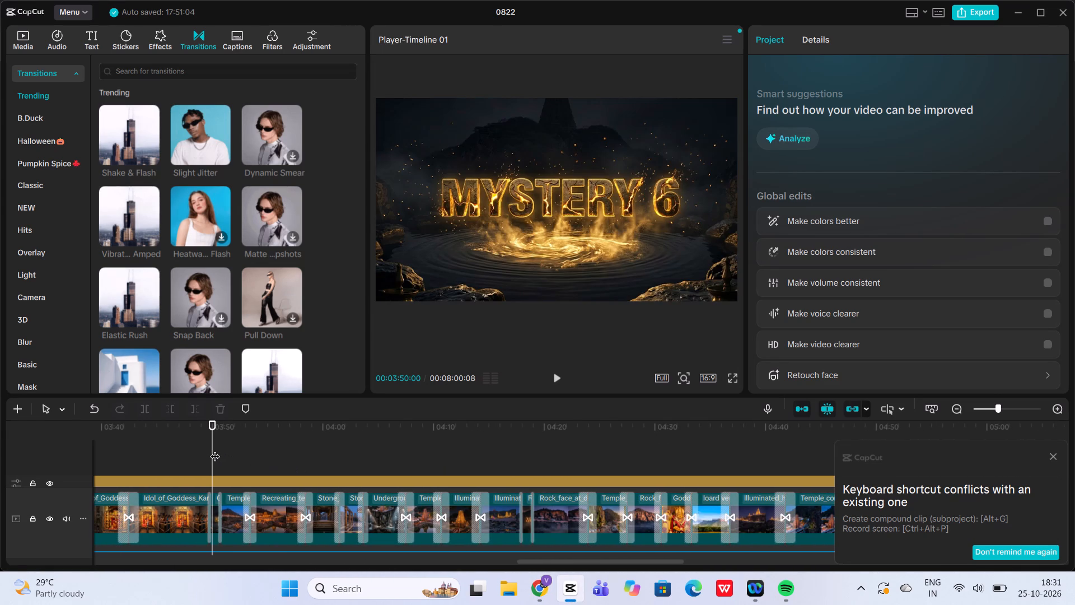
drag(215, 449, 212, 449)
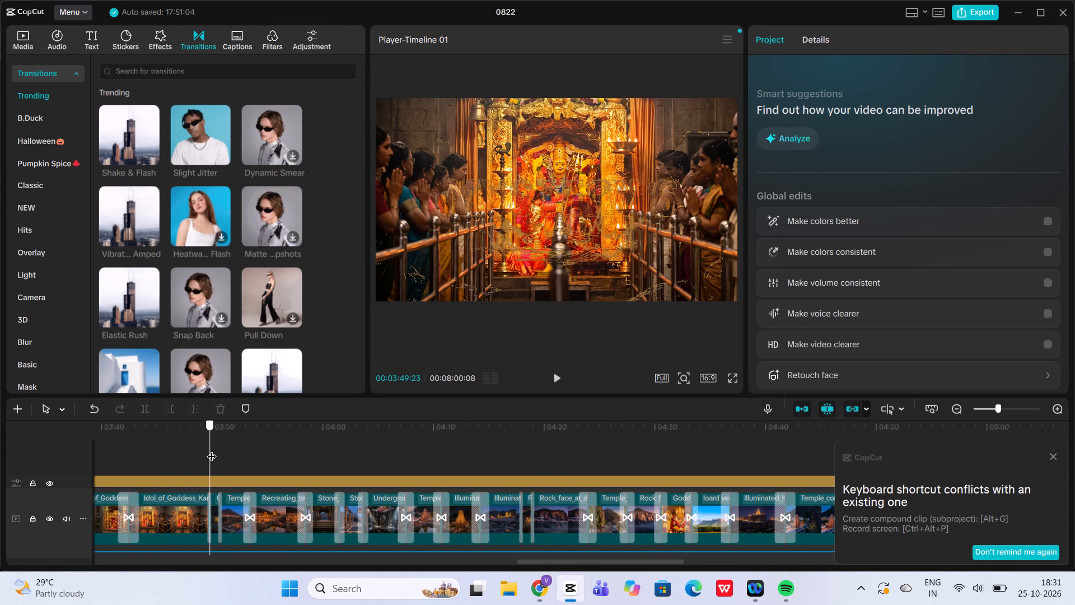
drag(212, 449, 572, 474)
scroll(572, 474, left, 1)
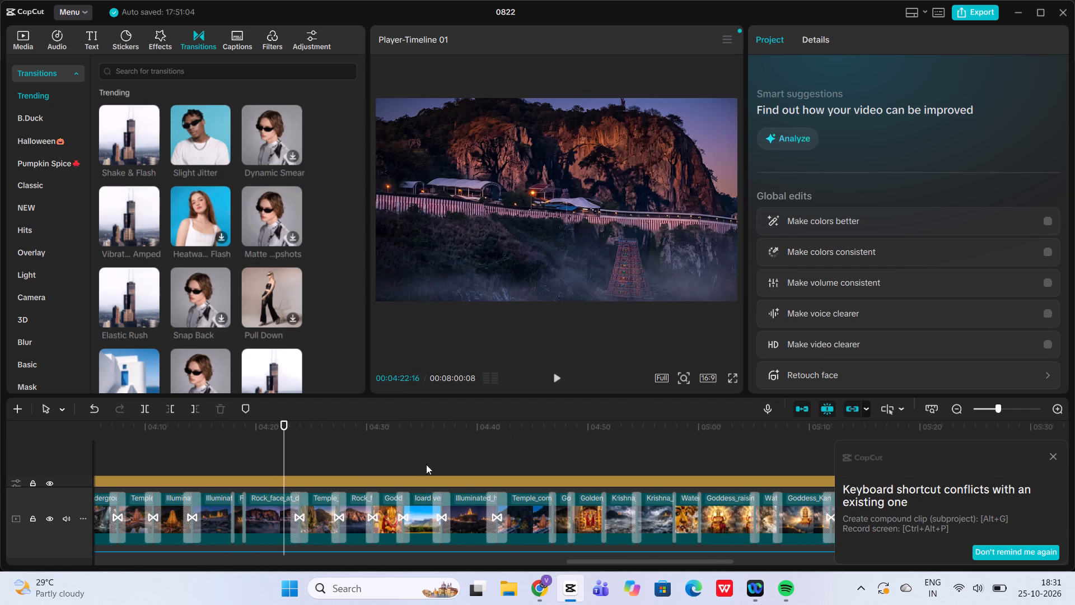
click(551, 466)
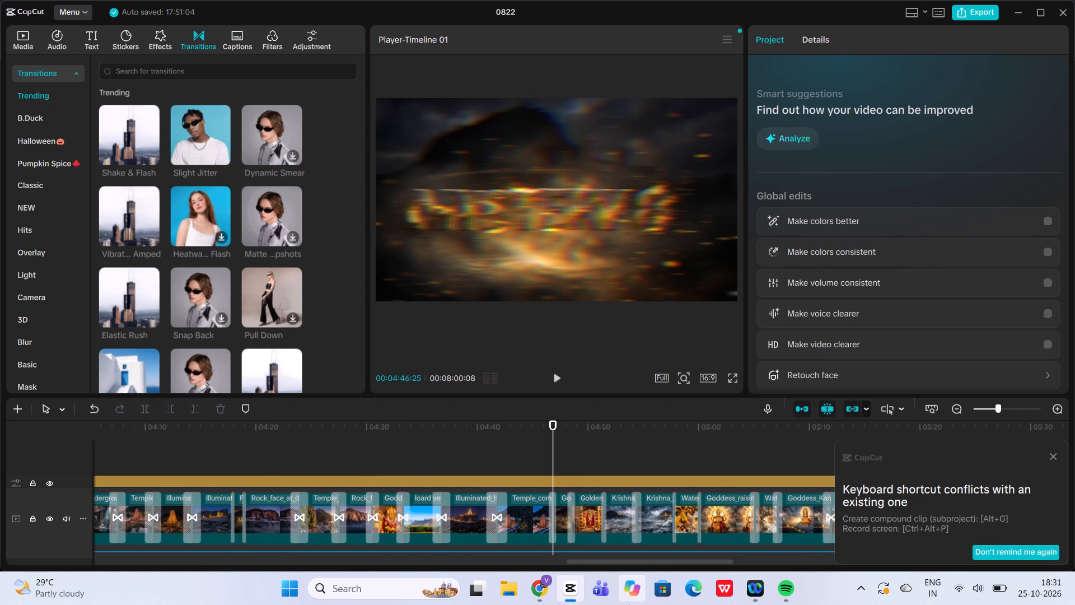
click(551, 587)
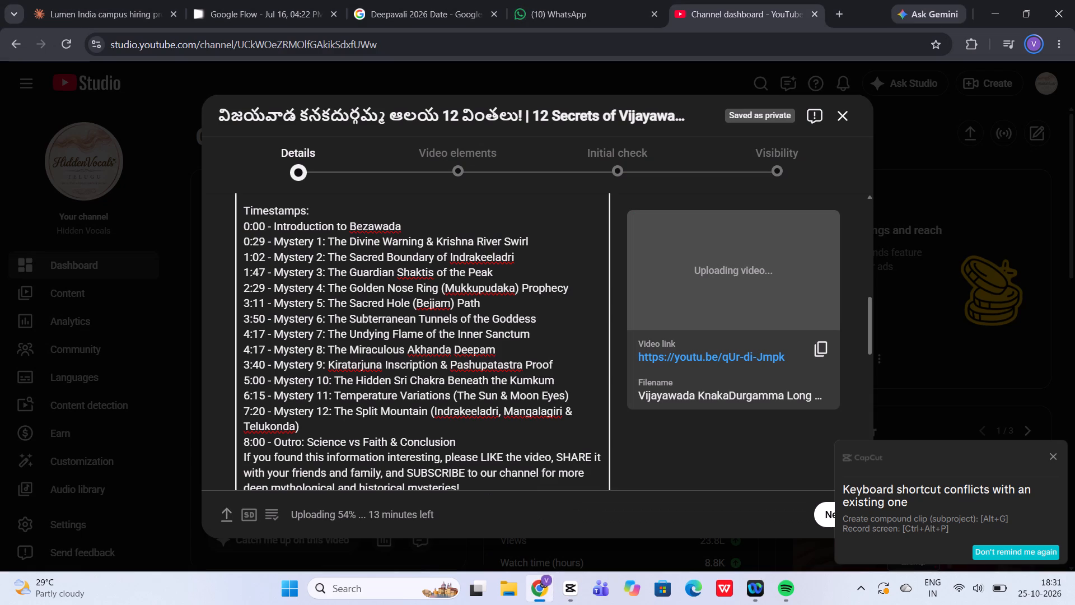
click(263, 351)
key(BackSpace)
key(BackSpace)
text(46)
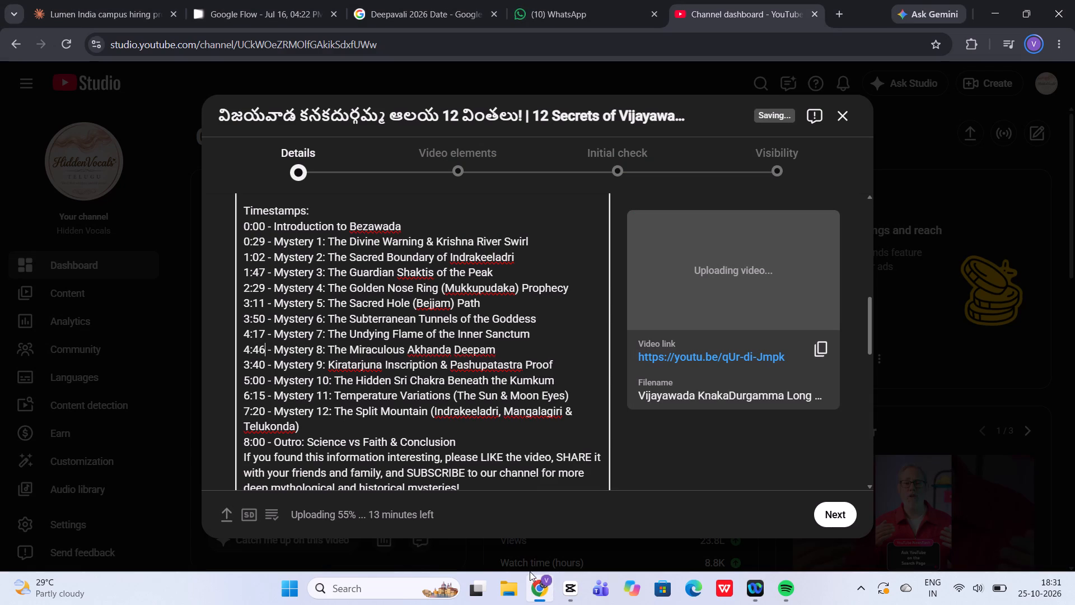
Switch to CapCut and locate the start of the Mystery 9 title on the timeline.
click(581, 595)
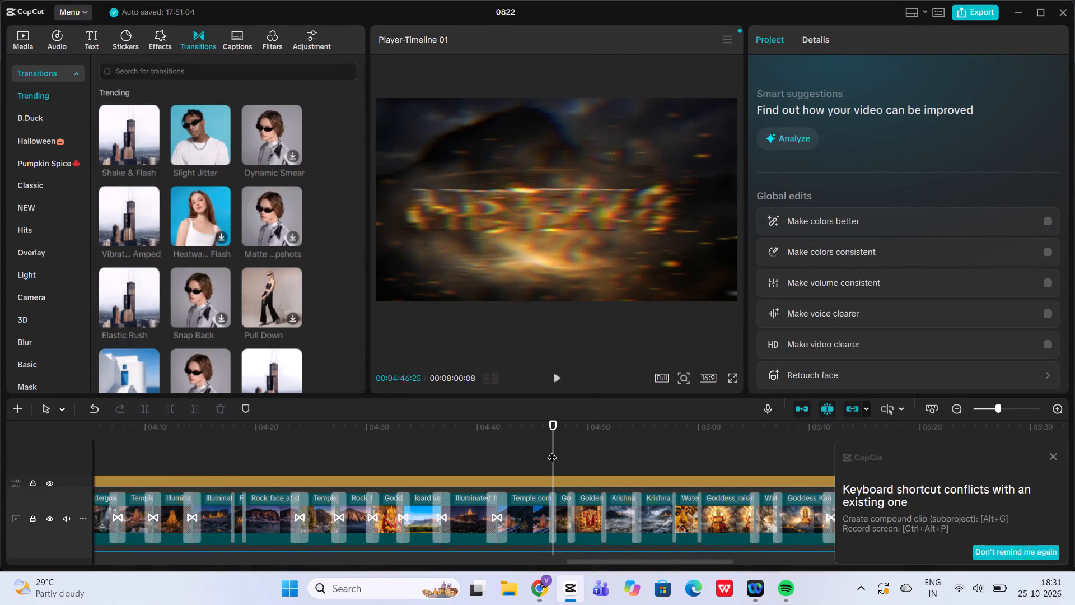
drag(552, 450, 699, 471)
scroll(699, 471, left, 1)
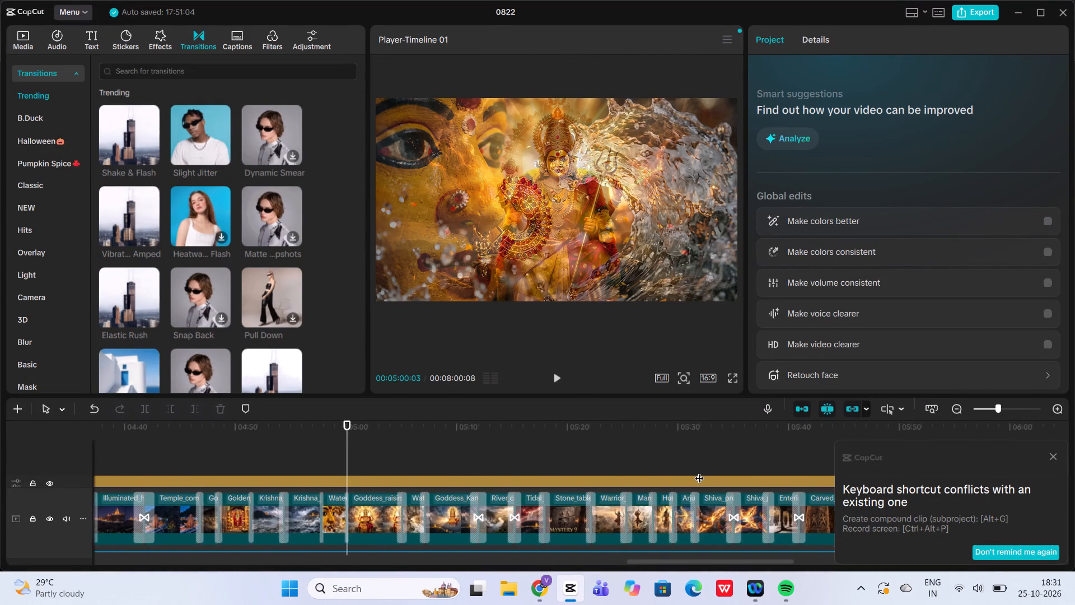
scroll(699, 471, left, 1)
click(376, 452)
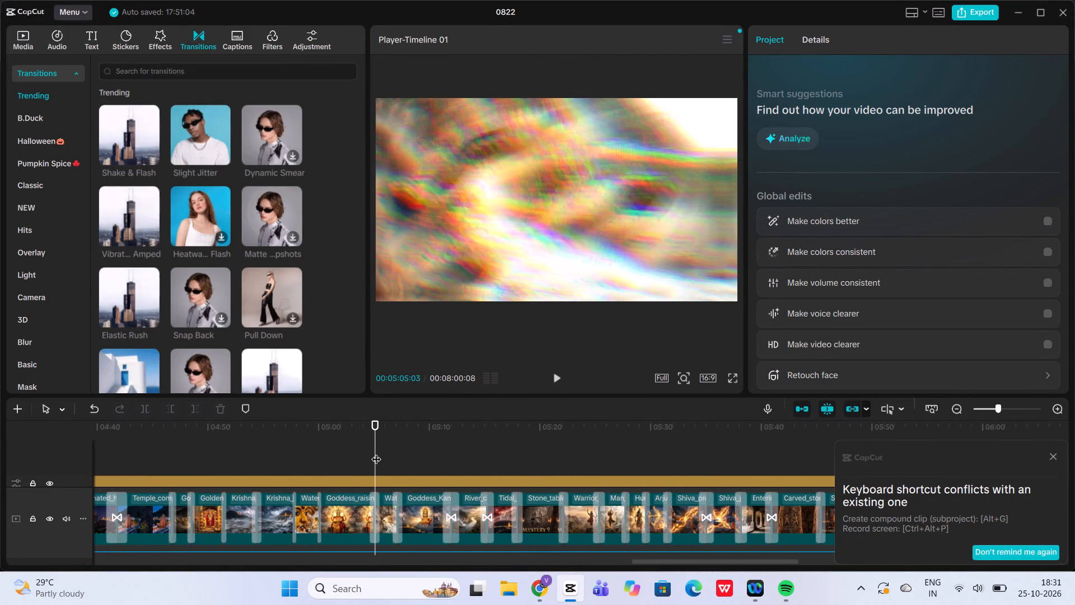
drag(376, 452, 393, 459)
scroll(393, 459, left, 1)
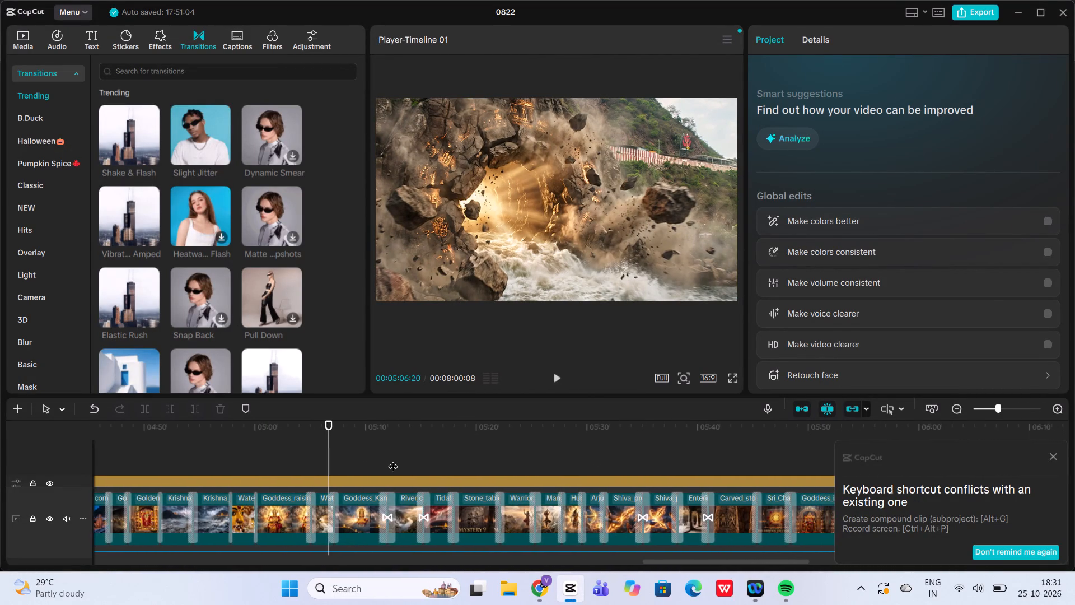
scroll(393, 459, left, 1)
click(393, 459)
drag(393, 459, 368, 462)
drag(368, 462, 373, 464)
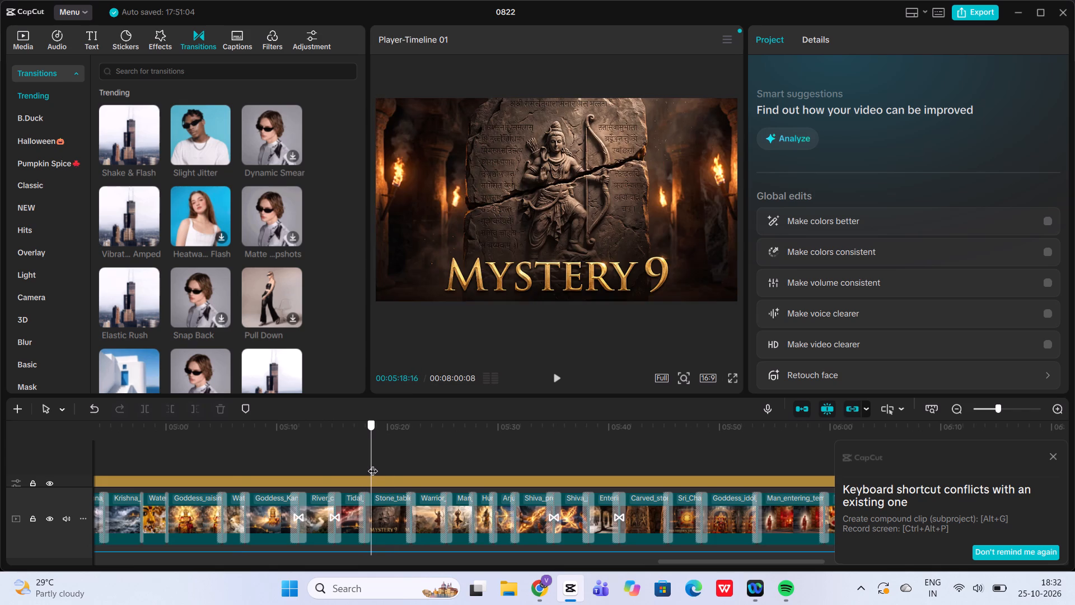
drag(373, 464, 370, 467)
Return to the YouTube upload in Chrome and correct the Mystery 9 timestamp in the description to 5:18.
click(529, 588)
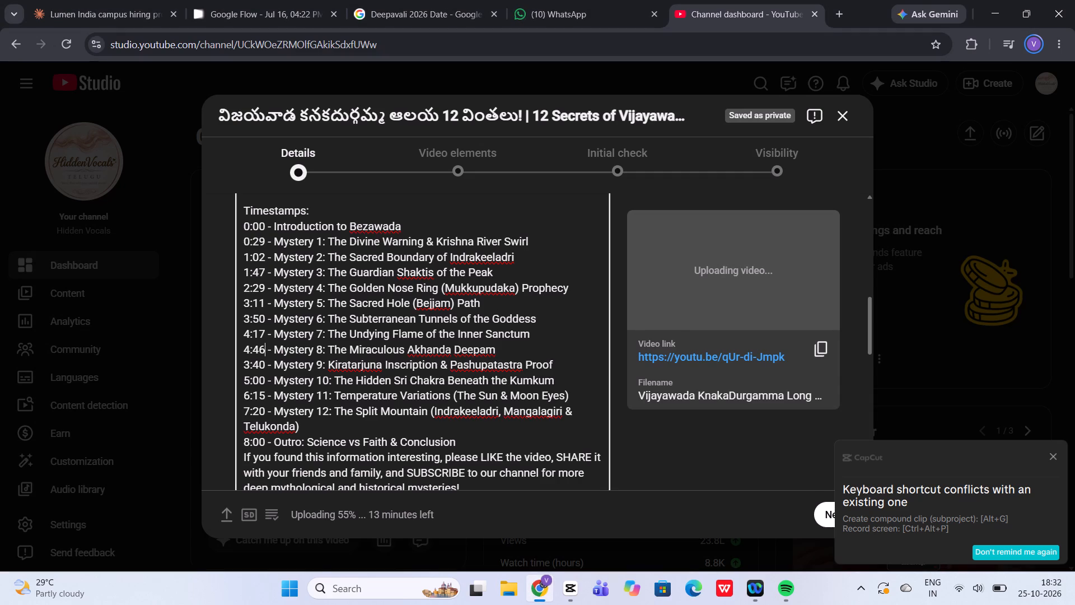
click(266, 366)
key(BackSpace)
key(BackSpace)
text(18)
key(Left)
key(Left)
key(Left)
key(Left)
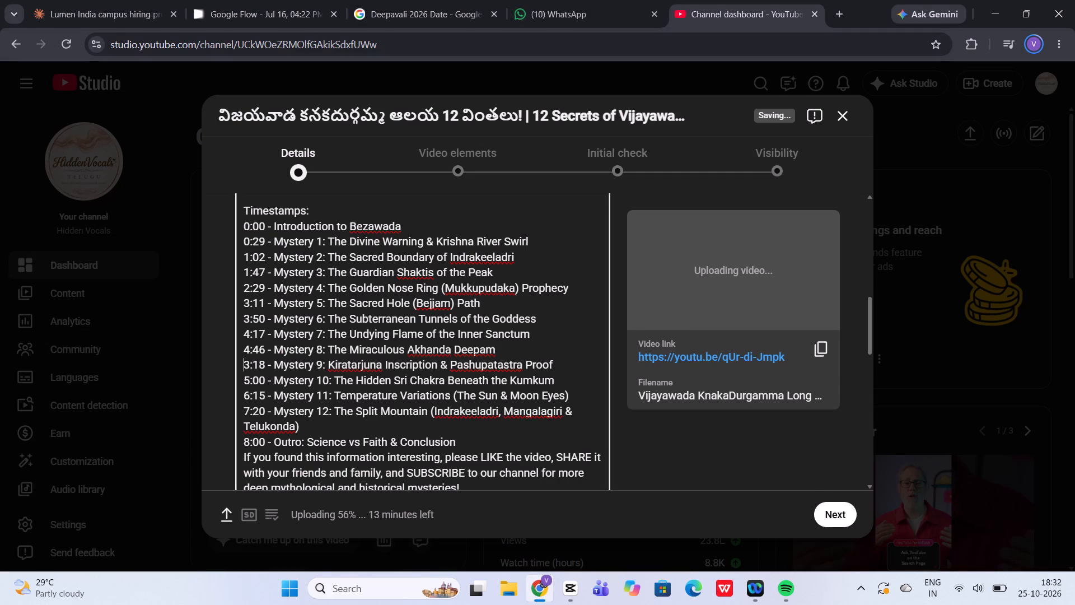
key(Right)
key(BackSpace)
key(5)
Locate the Mystery 10 title on the CapCut timeline and set the Mystery 10 line of the YouTube description to 5:45.
click(250, 380)
click(564, 598)
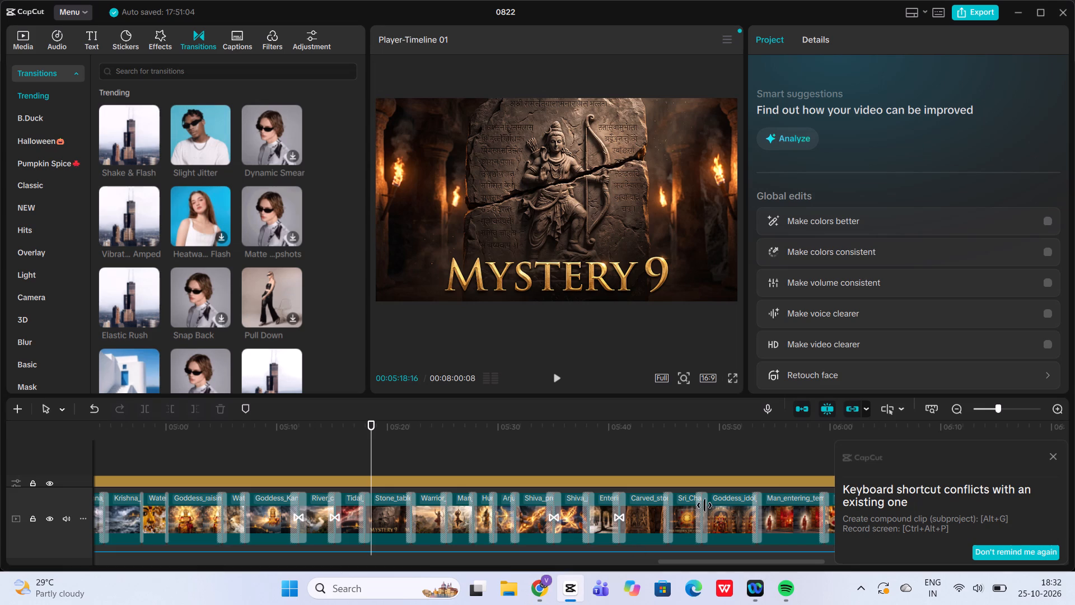
scroll(704, 505, left, 1)
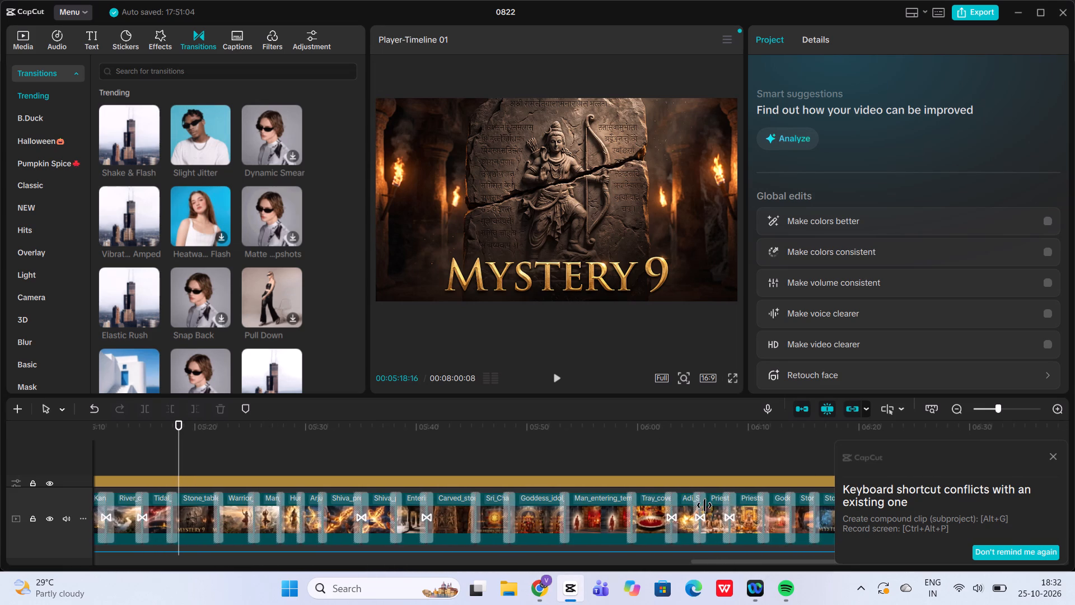
scroll(704, 505, left, 2)
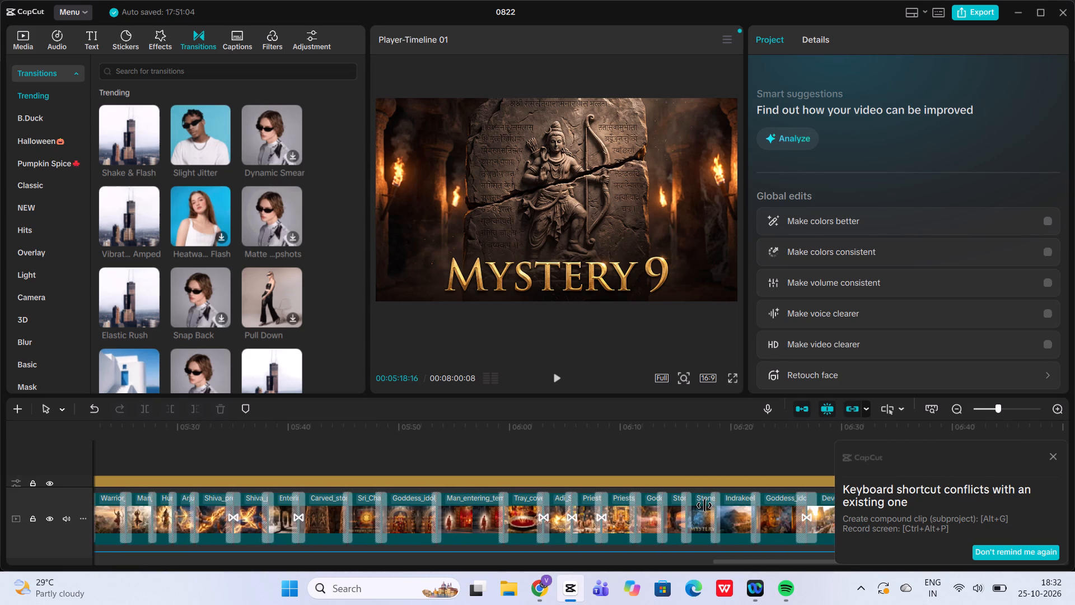
click(347, 454)
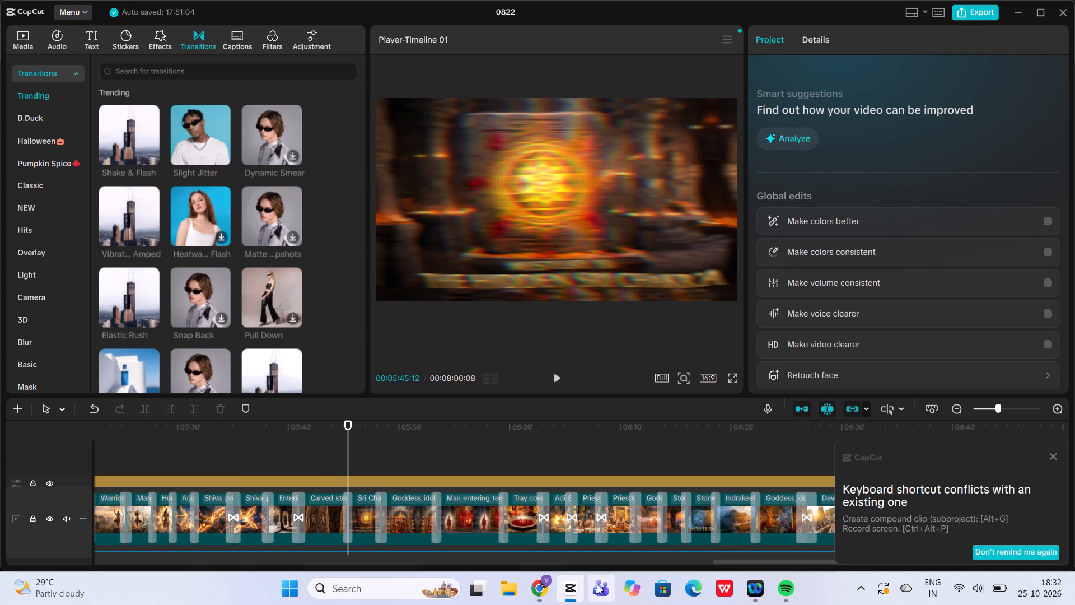
click(546, 594)
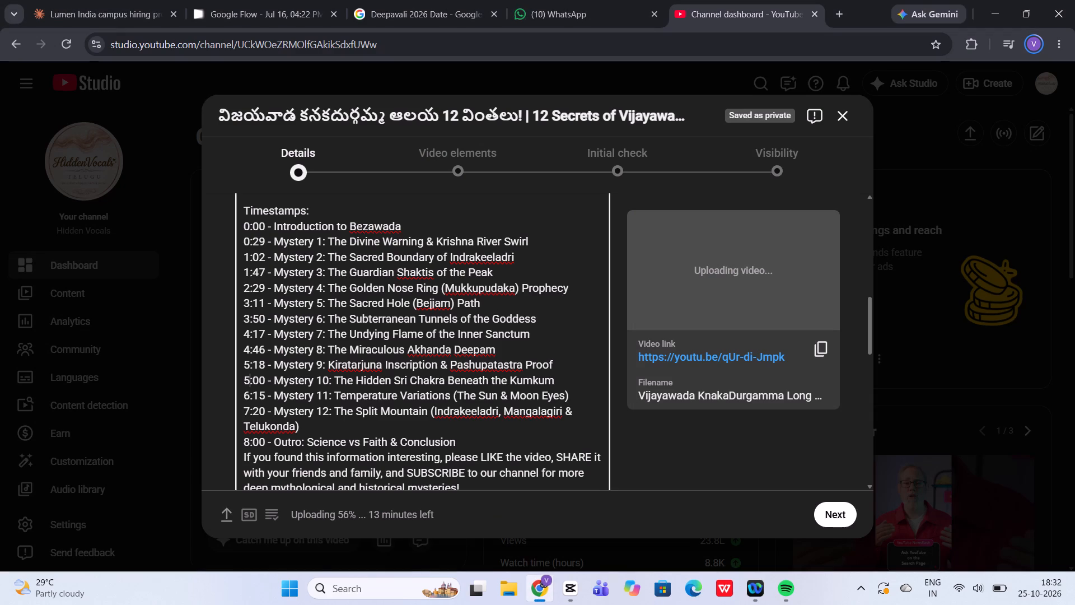
key(Right)
key(Right)
key(Right)
key(BackSpace)
key(BackSpace)
text(45)
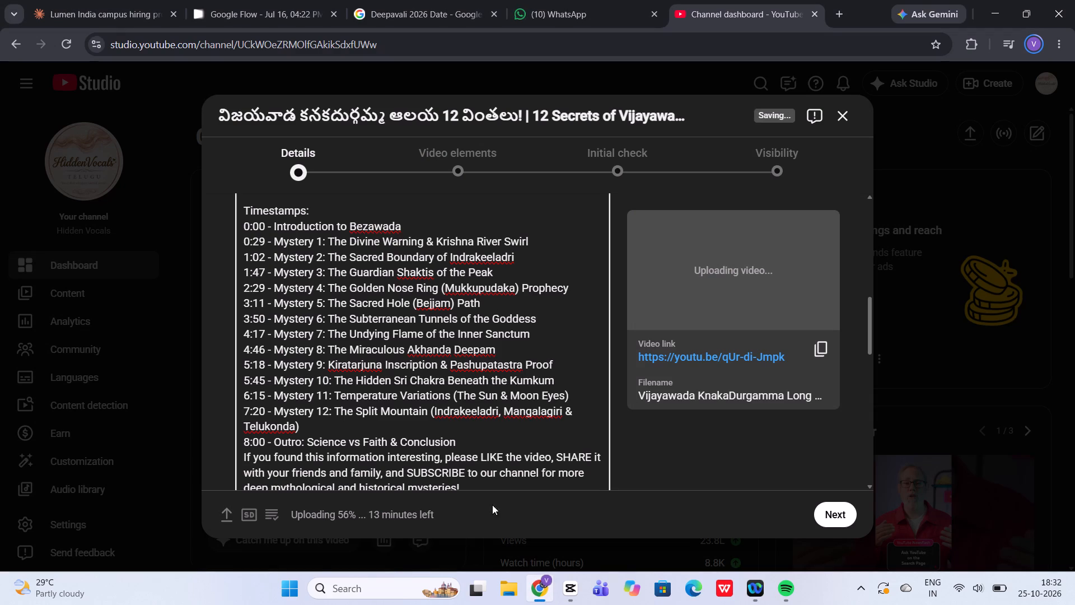
Locate the Mystery 11 title on the CapCut timeline and set the Mystery 11 line of the YouTube description to 6:16.
click(572, 598)
scroll(625, 463, left, 1)
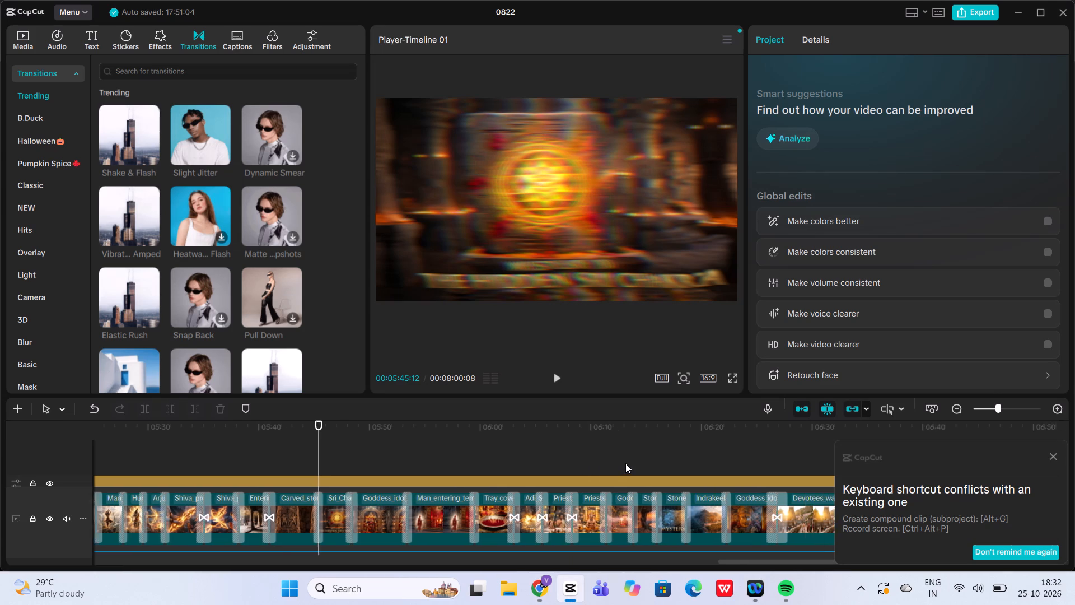
scroll(625, 463, left, 1)
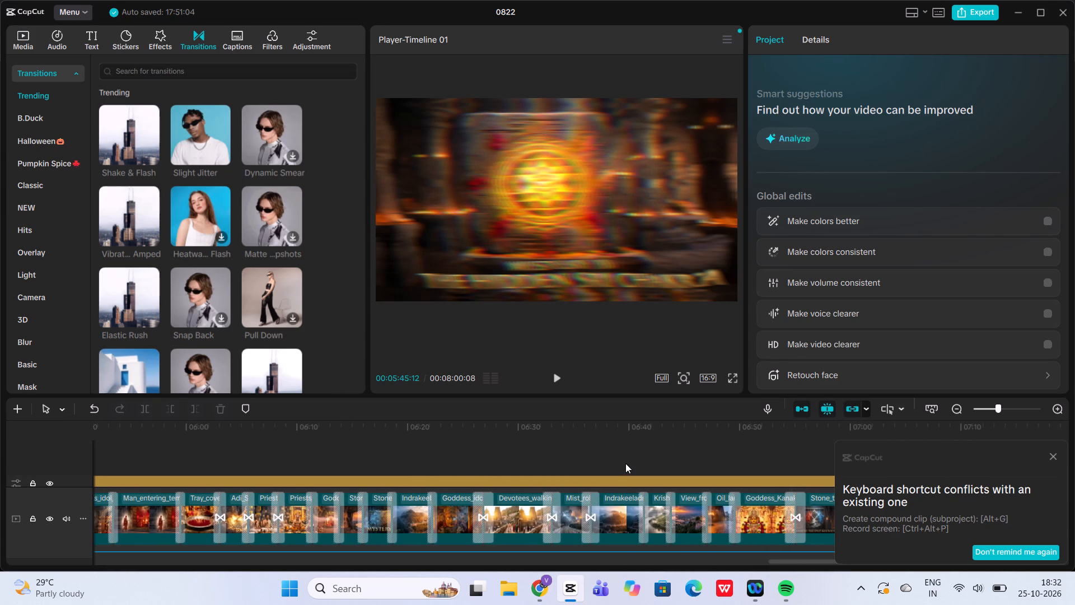
scroll(625, 463, left, 1)
click(342, 449)
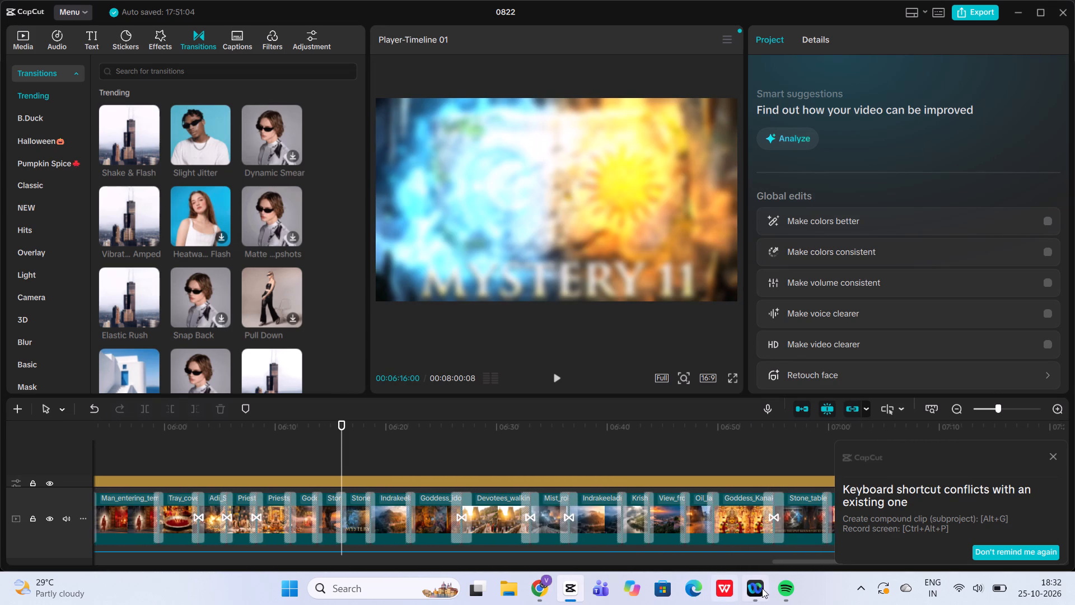
click(537, 595)
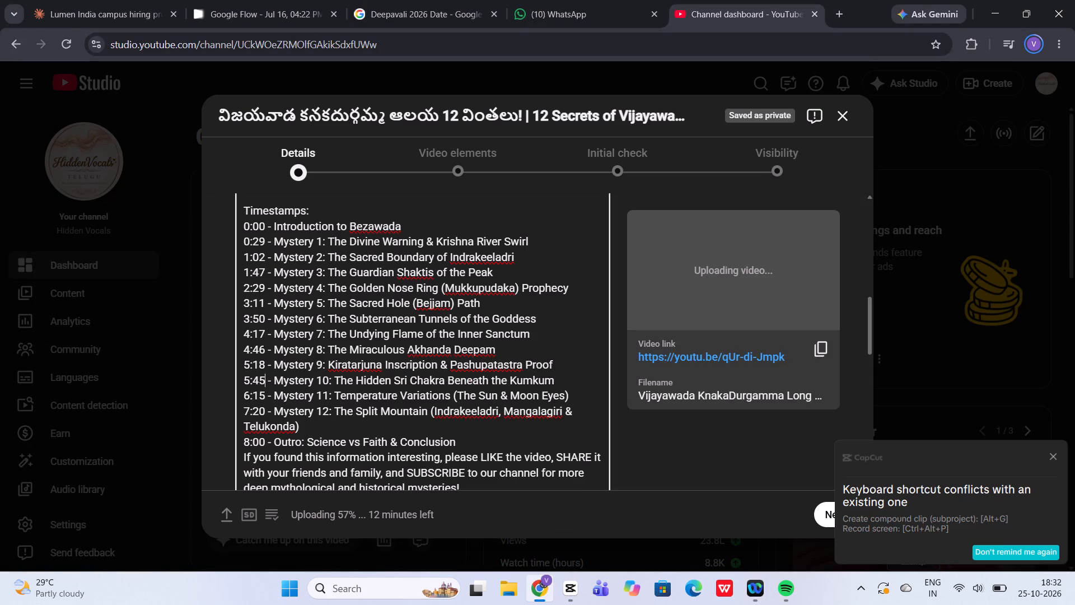
key(Down)
key(BackSpace)
key(6)
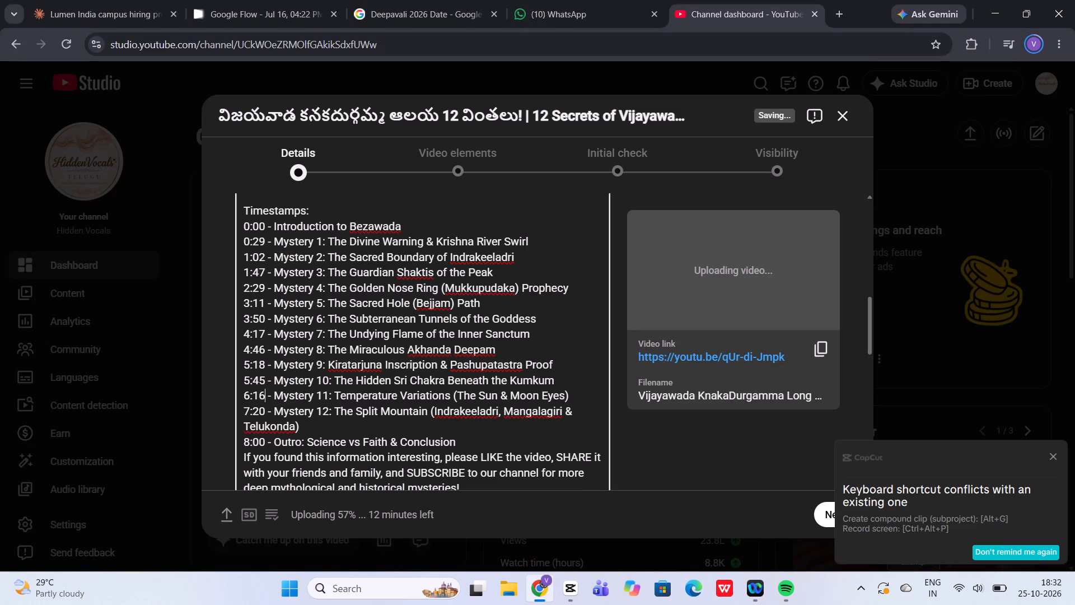
Switch to CapCut and locate the start of the Mystery 12: The Split Mountain title on the timeline.
key(Down)
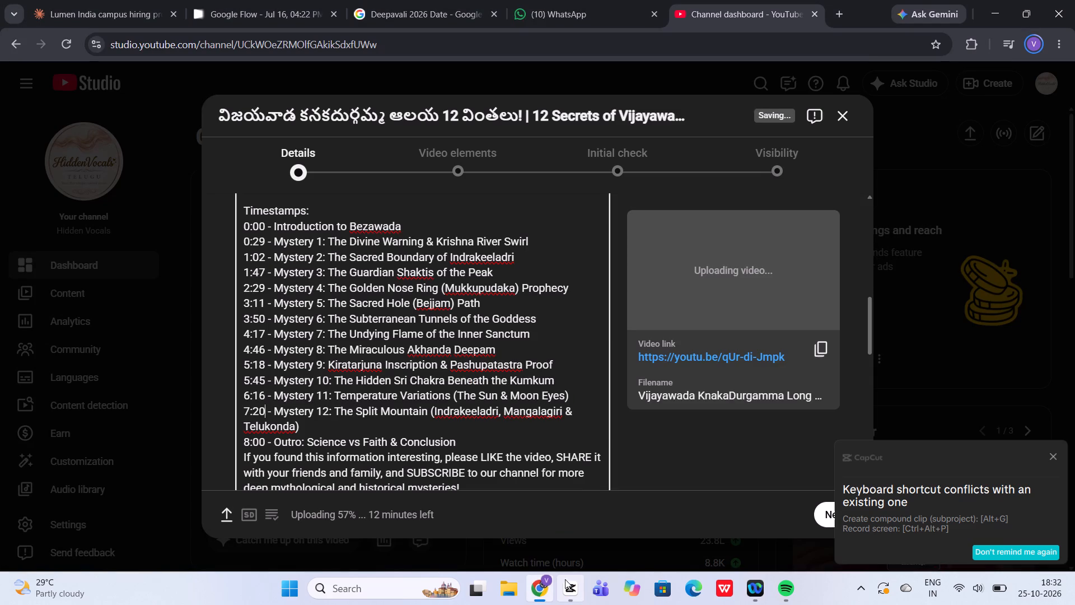
click(569, 583)
scroll(601, 467, left, 1)
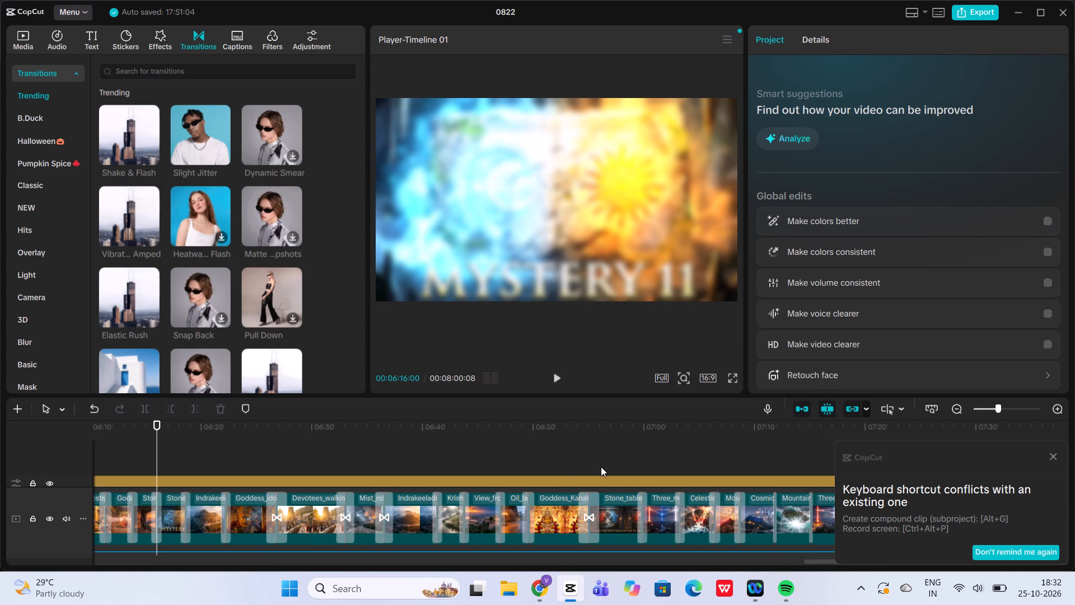
scroll(601, 467, left, 1)
click(438, 470)
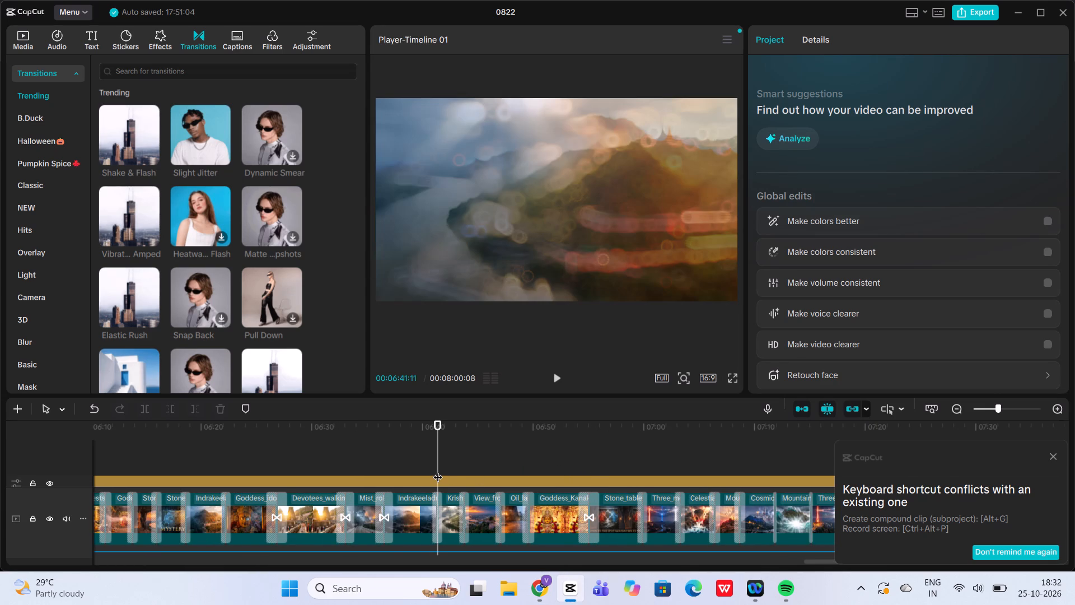
scroll(438, 470, left, 1)
click(508, 460)
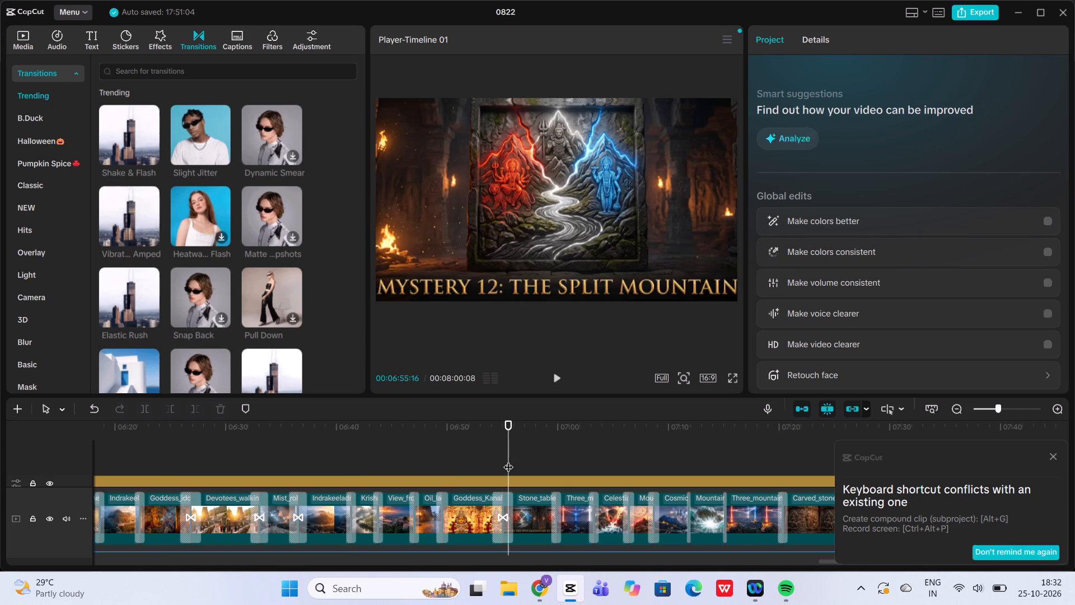
click(508, 460)
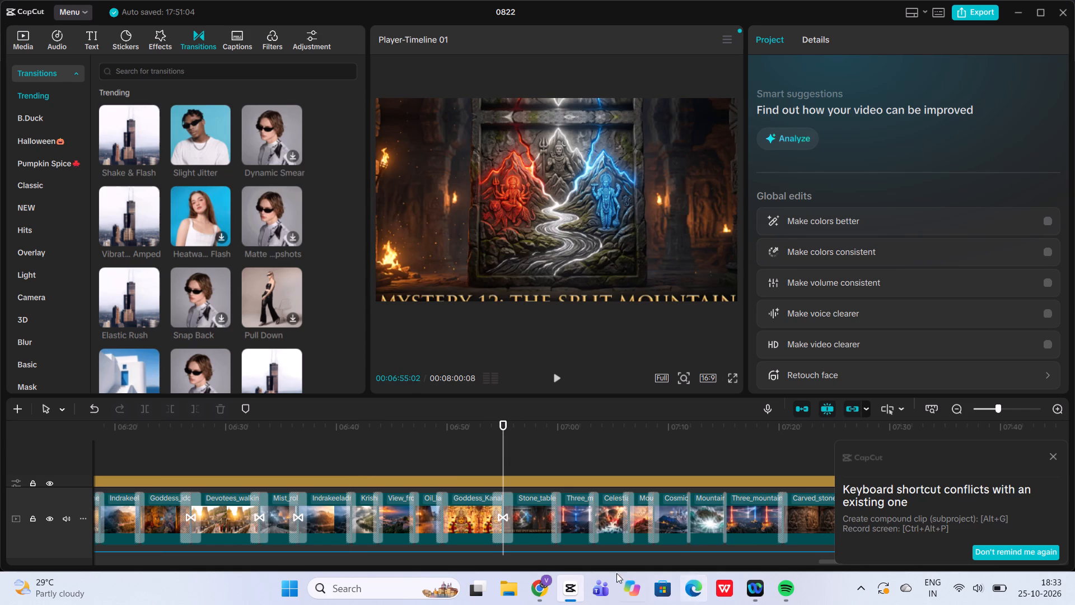
Return to the YouTube upload in Chrome and set the Mystery 12 timestamp in the description to 6:55.
click(548, 585)
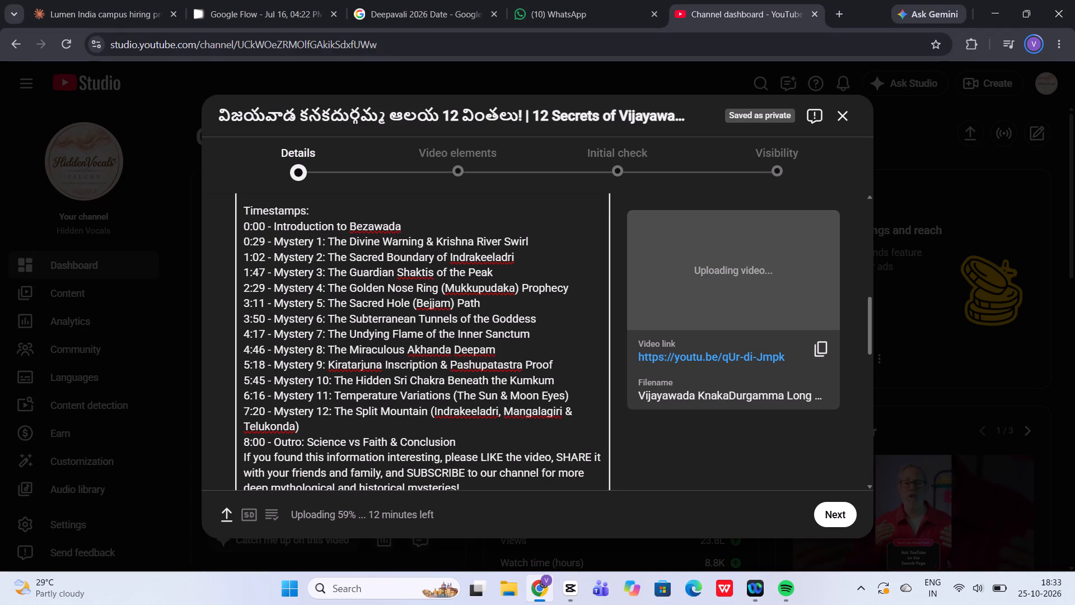
key(BackSpace)
key(BackSpace)
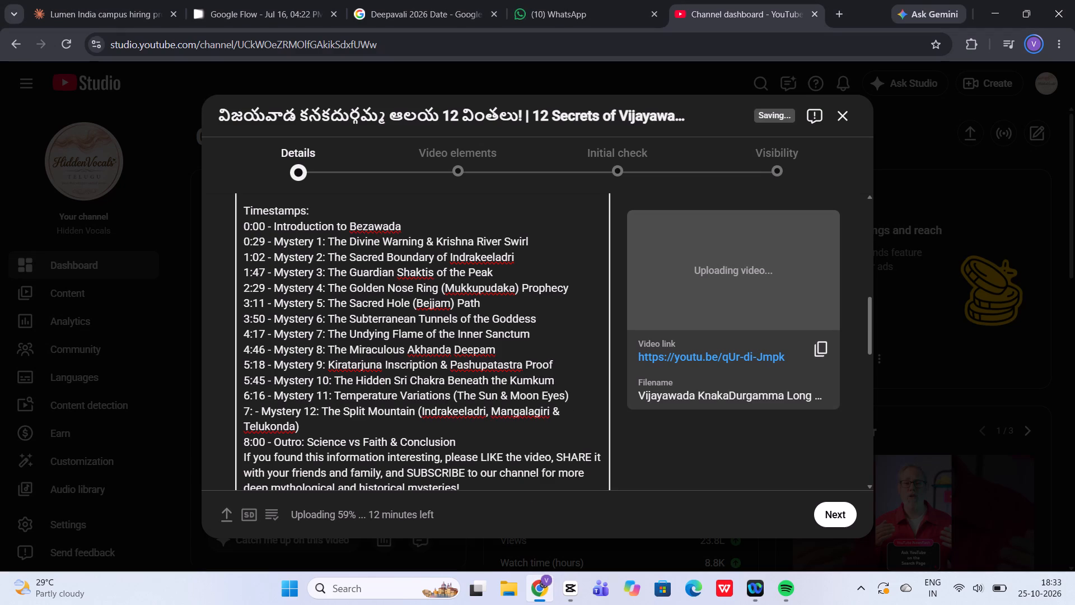
text(55)
key(Left)
key(Left)
key(Left)
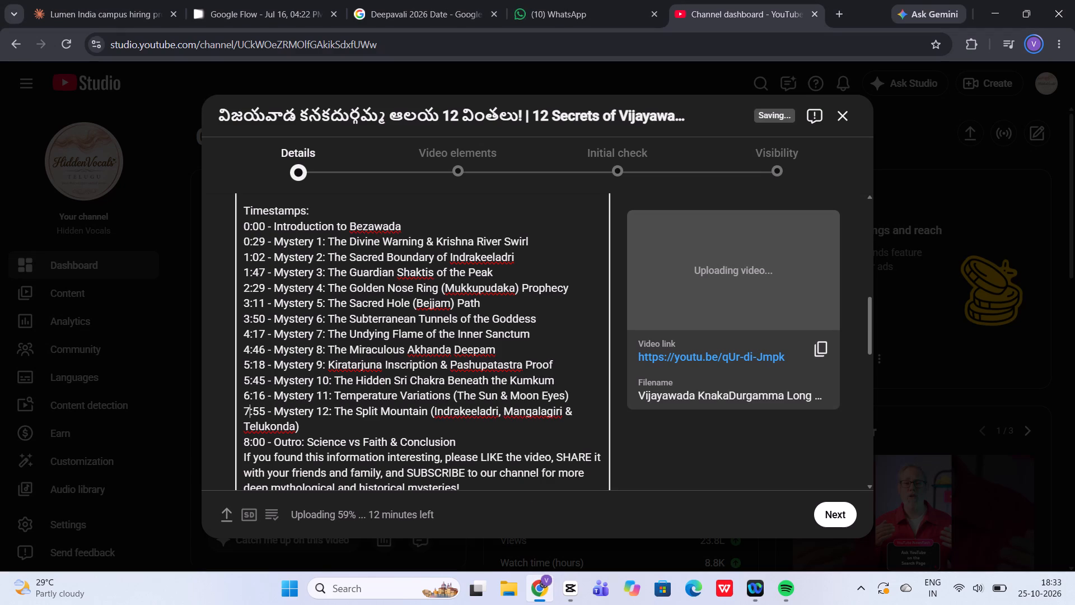
key(BackSpace)
key(6)
Examine the CapCut timeline after the Mystery 12 section to find where the Science vs Faith outro begins.
scroll(338, 418, down, 1)
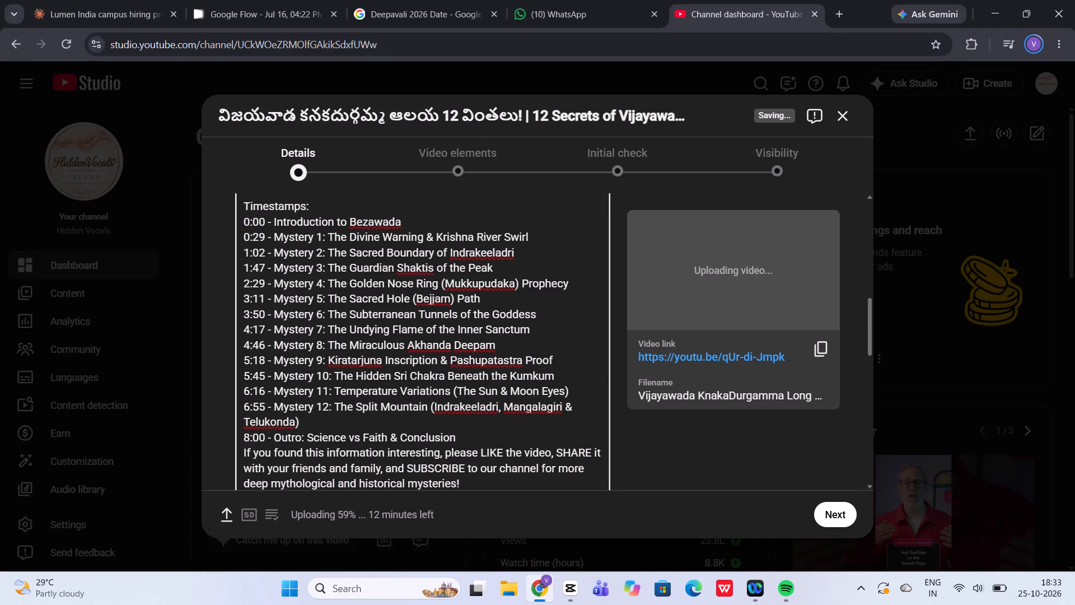
scroll(338, 418, down, 1)
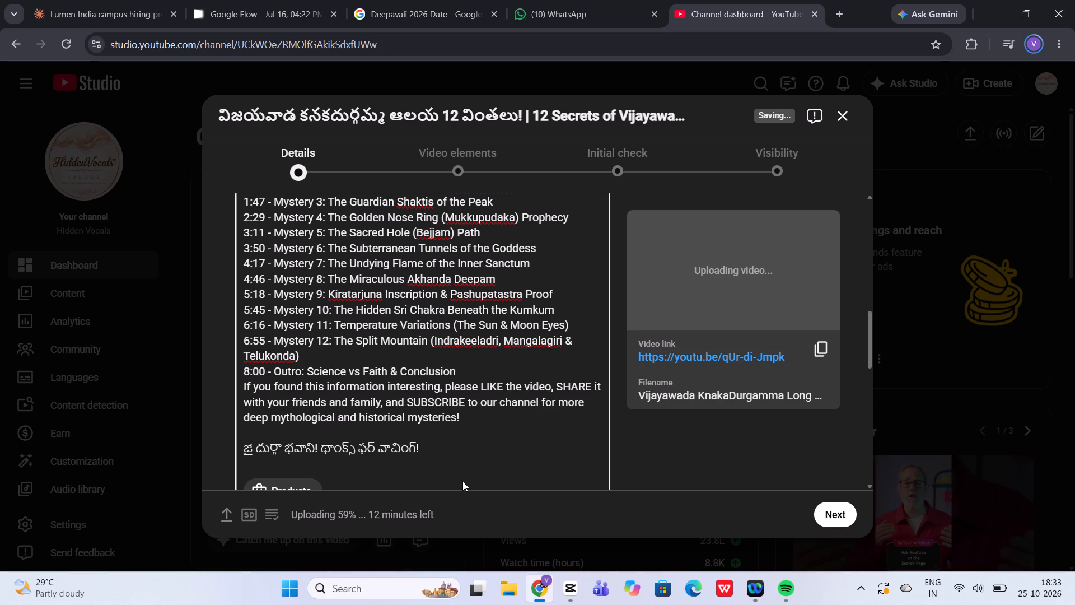
click(575, 597)
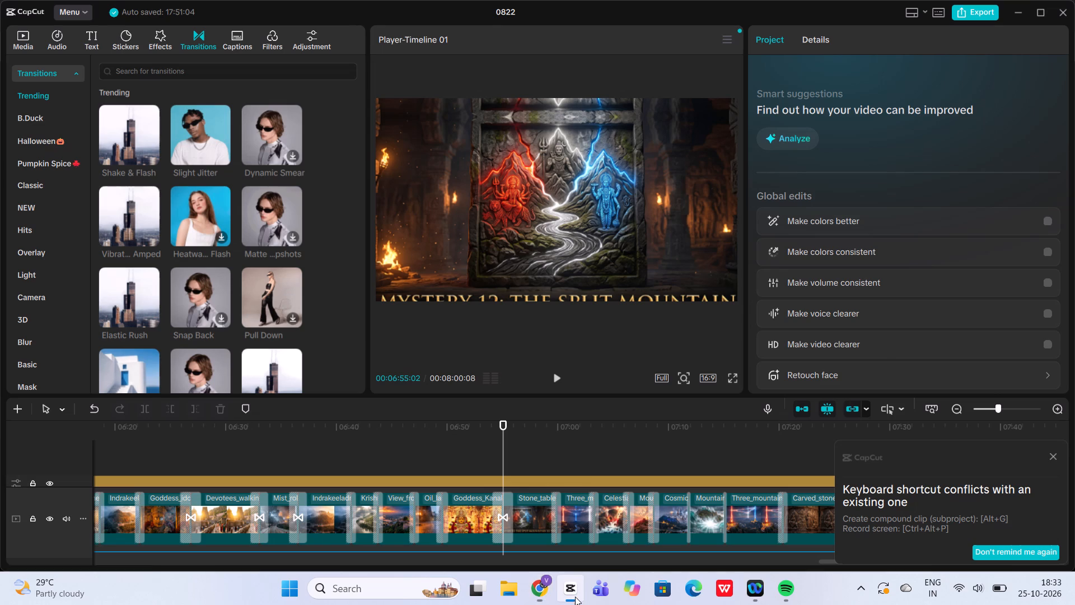
scroll(604, 449, left, 1)
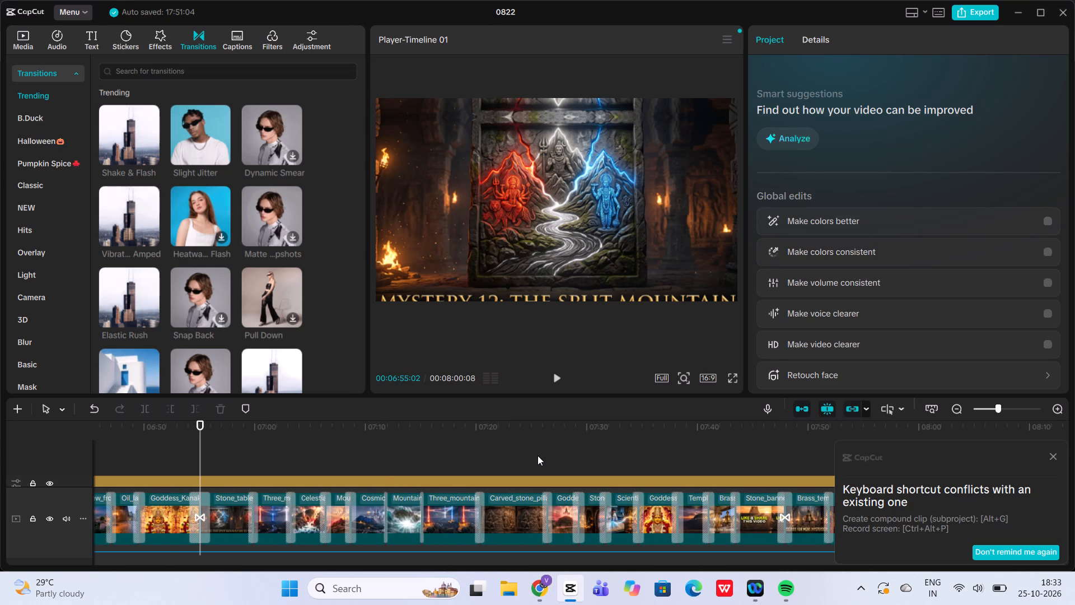
click(537, 455)
scroll(537, 455, left, 1)
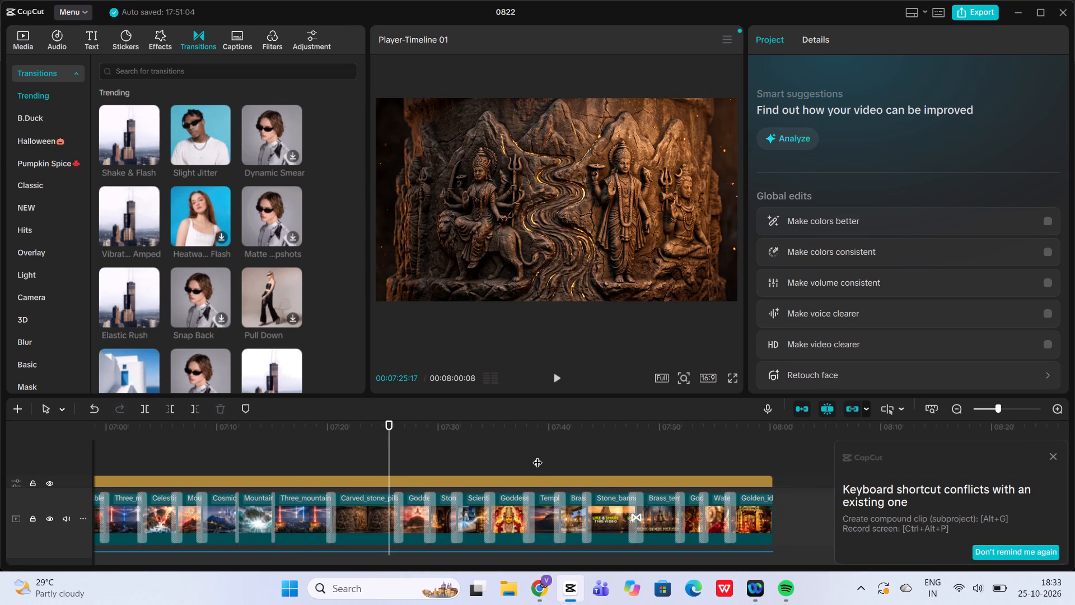
scroll(537, 455, left, 1)
click(544, 585)
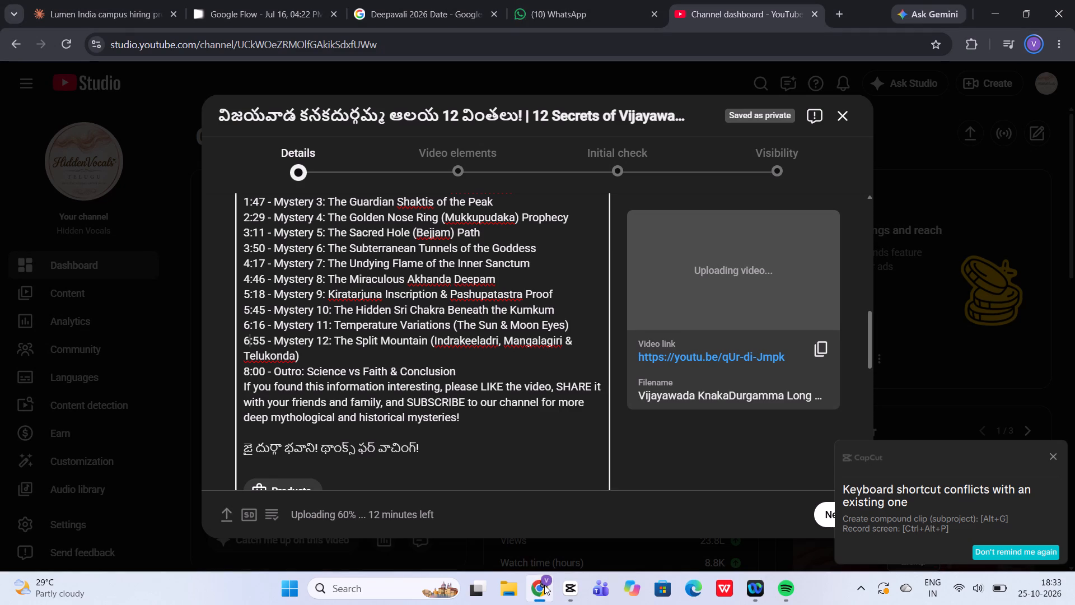
click(544, 585)
scroll(342, 500, right, 1)
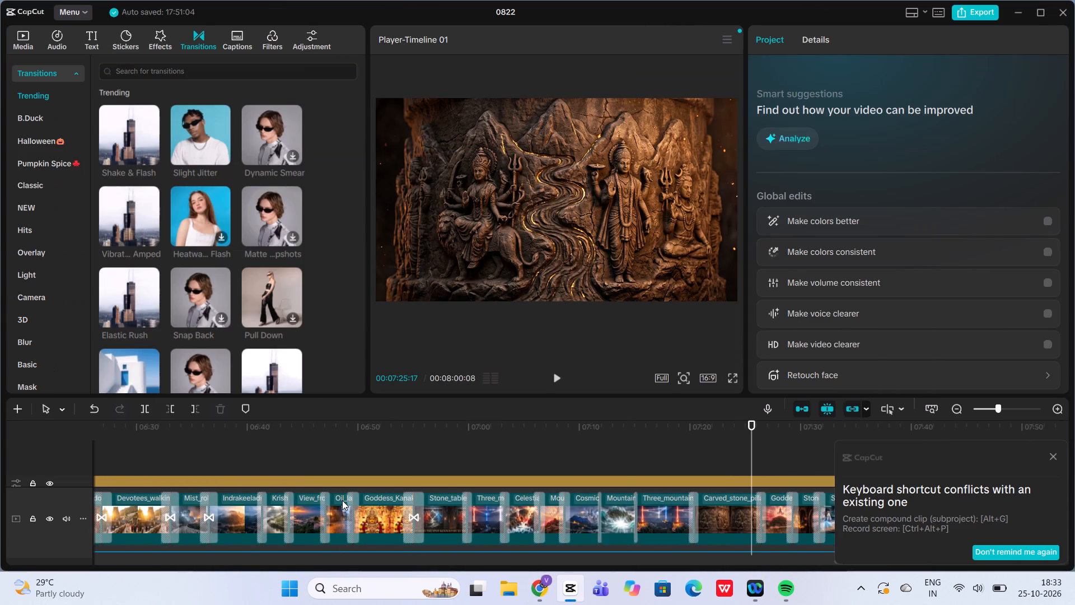
scroll(342, 500, right, 1)
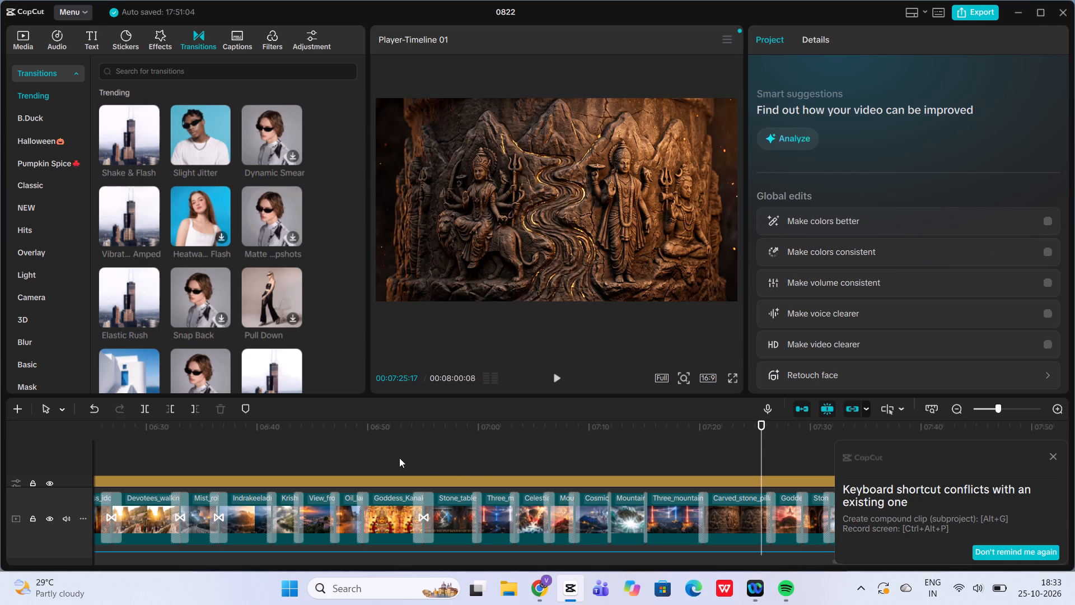
click(424, 467)
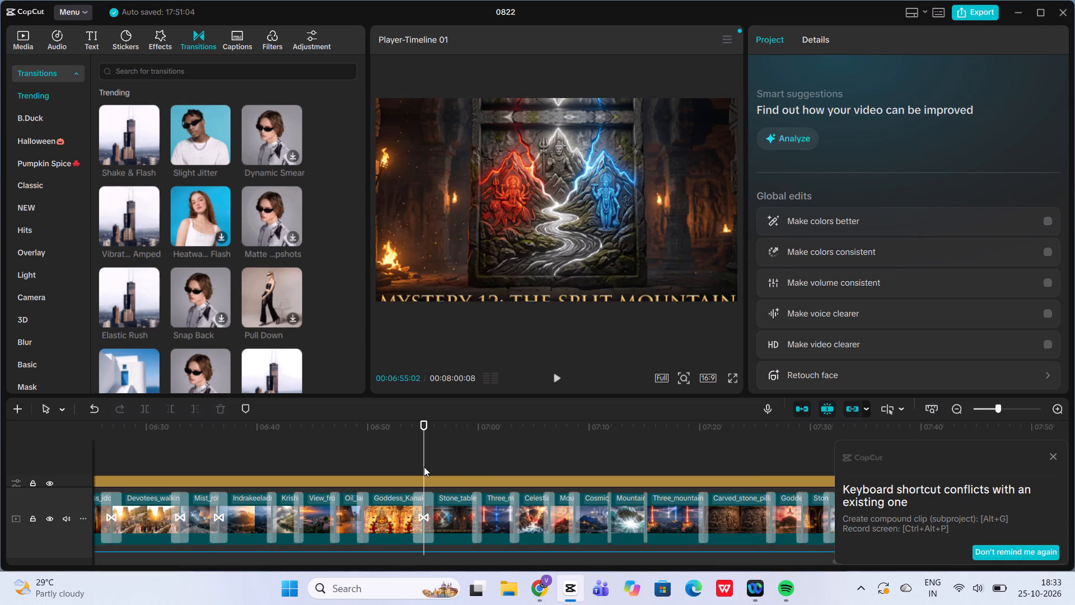
scroll(424, 467, left, 1)
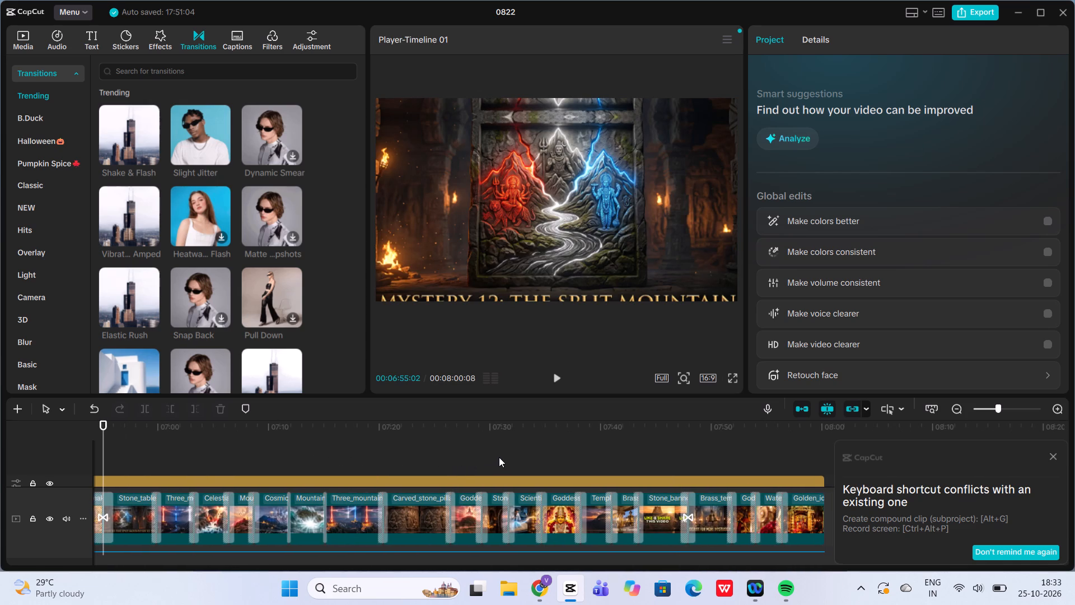
click(499, 457)
drag(499, 457, 539, 463)
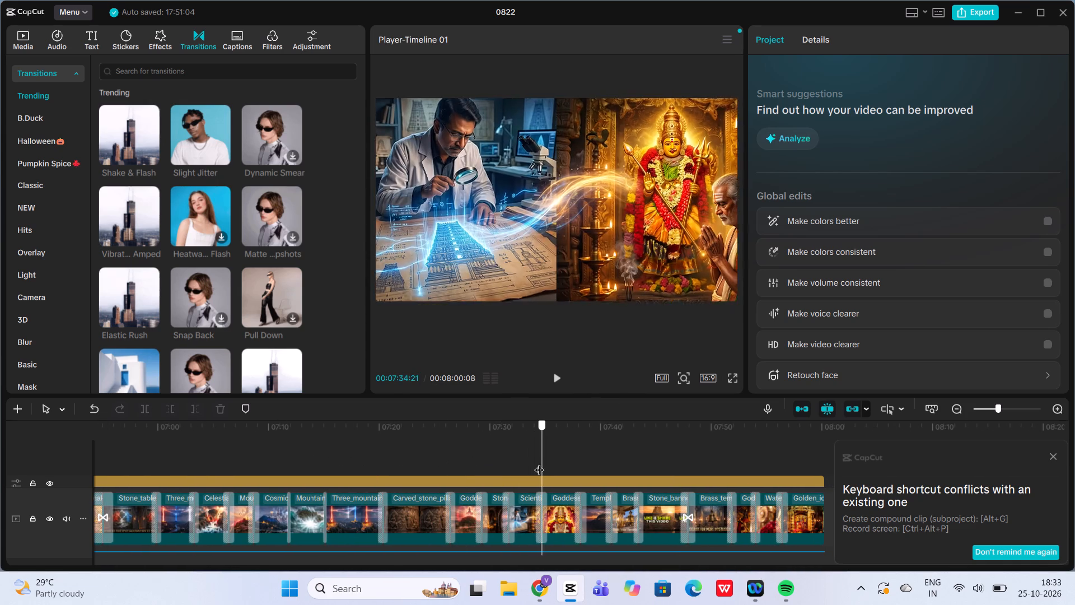
drag(539, 463, 460, 462)
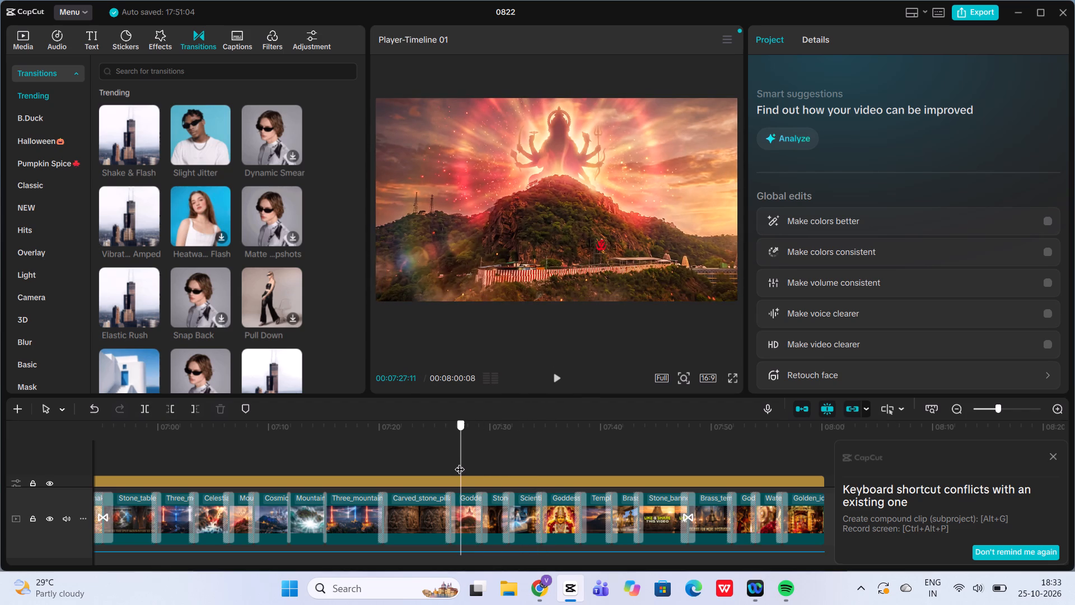
drag(460, 462, 451, 459)
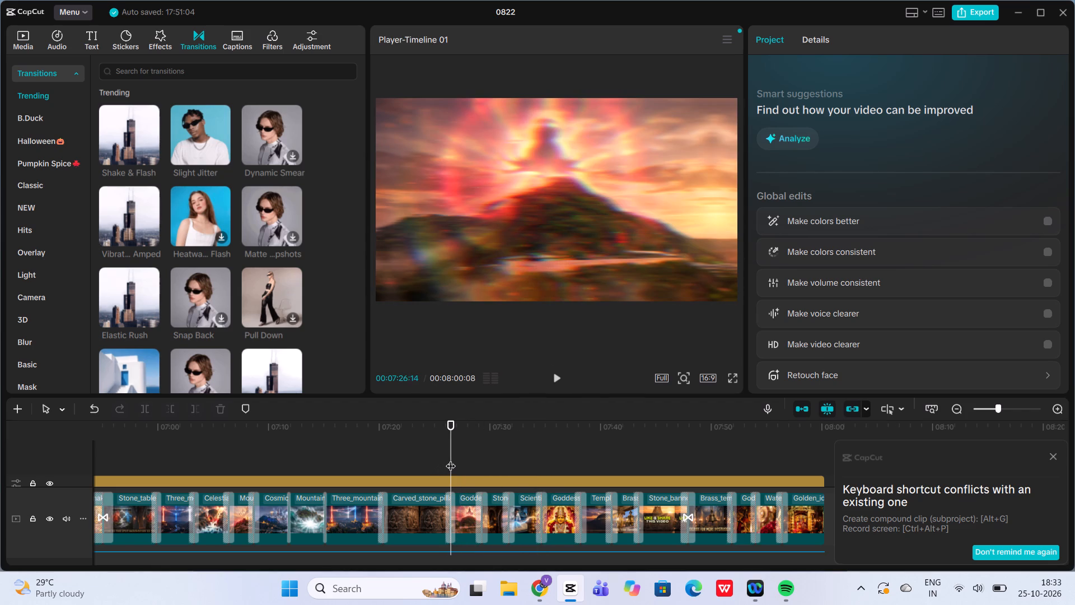
Switch to the YouTube upload in Chrome and set the Outro: Science vs Faith & Conclusion timestamp to 7:26.
click(529, 604)
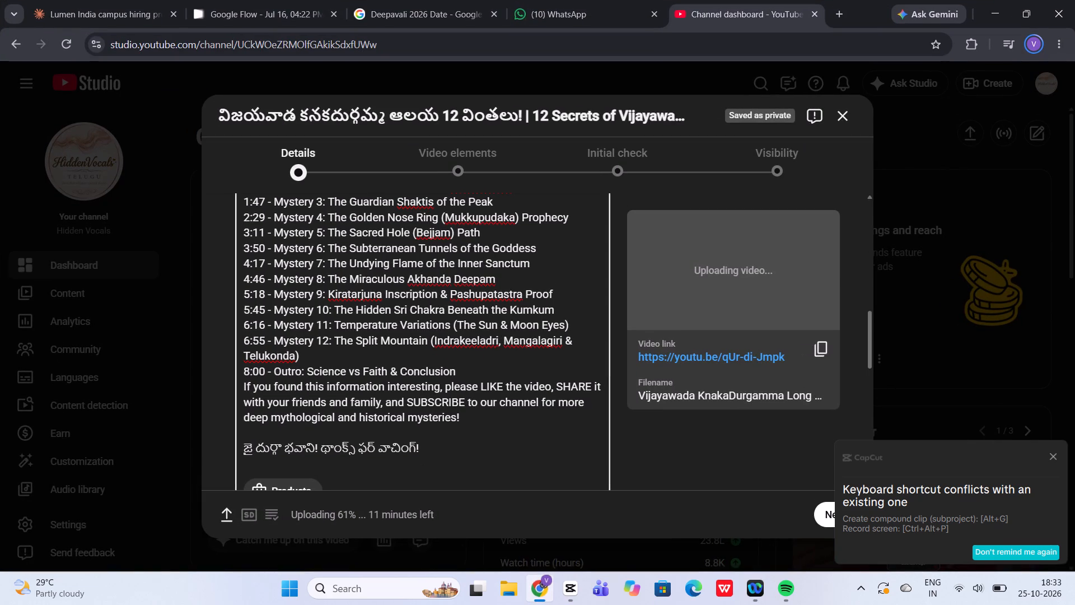
click(247, 373)
key(BackSpace)
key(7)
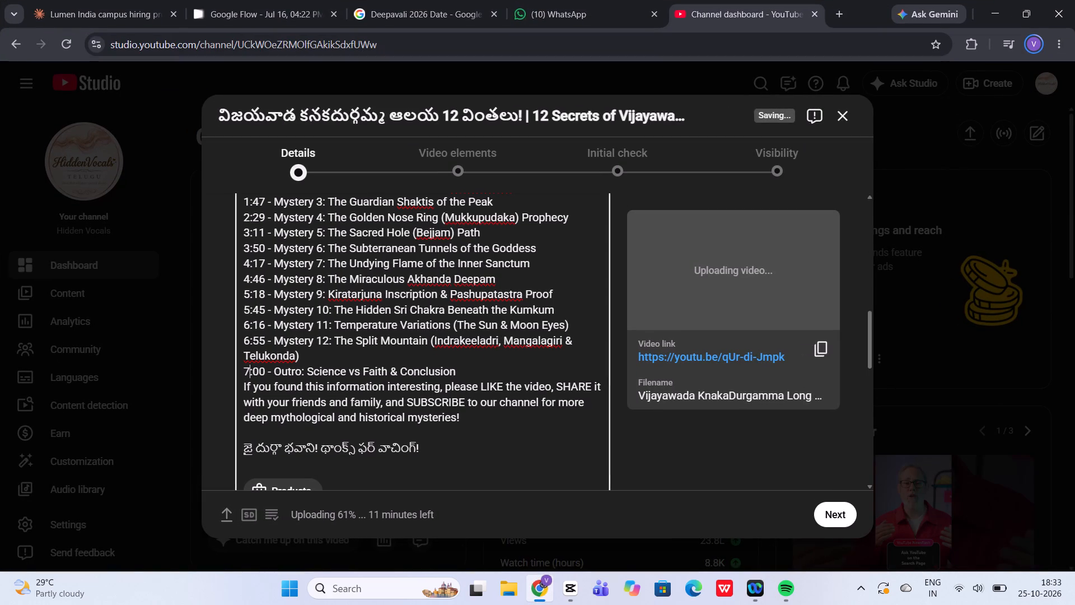
key(Right)
key(Right)
key(Right)
key(BackSpace)
key(BackSpace)
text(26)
Insert a blank line in the description between the Outro timestamp line and the "If you found this information interesting" paragraph.
scroll(317, 421, down, 1)
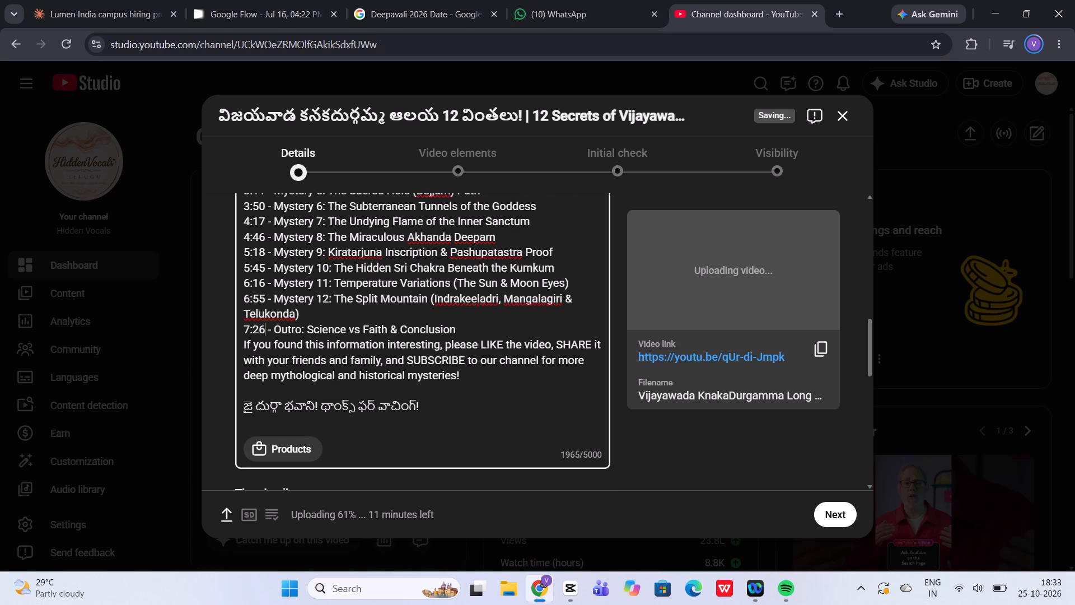
click(465, 332)
key(Return)
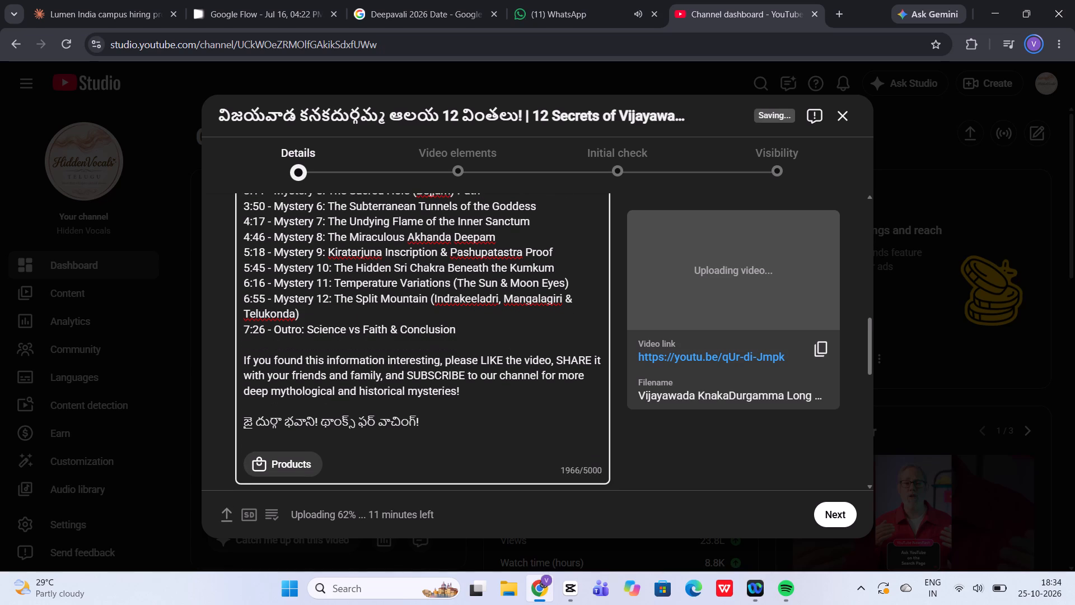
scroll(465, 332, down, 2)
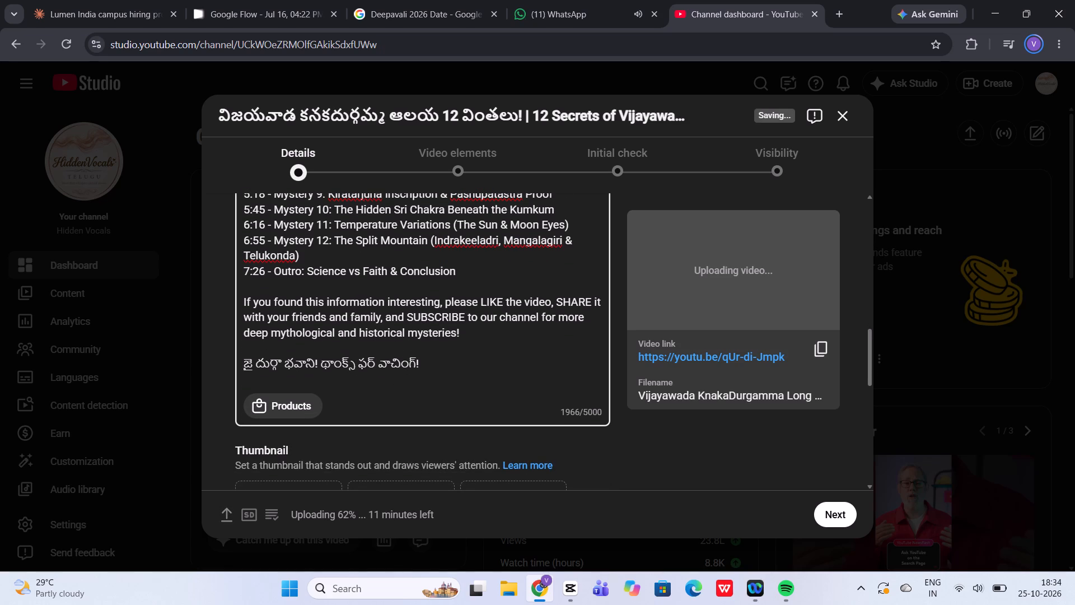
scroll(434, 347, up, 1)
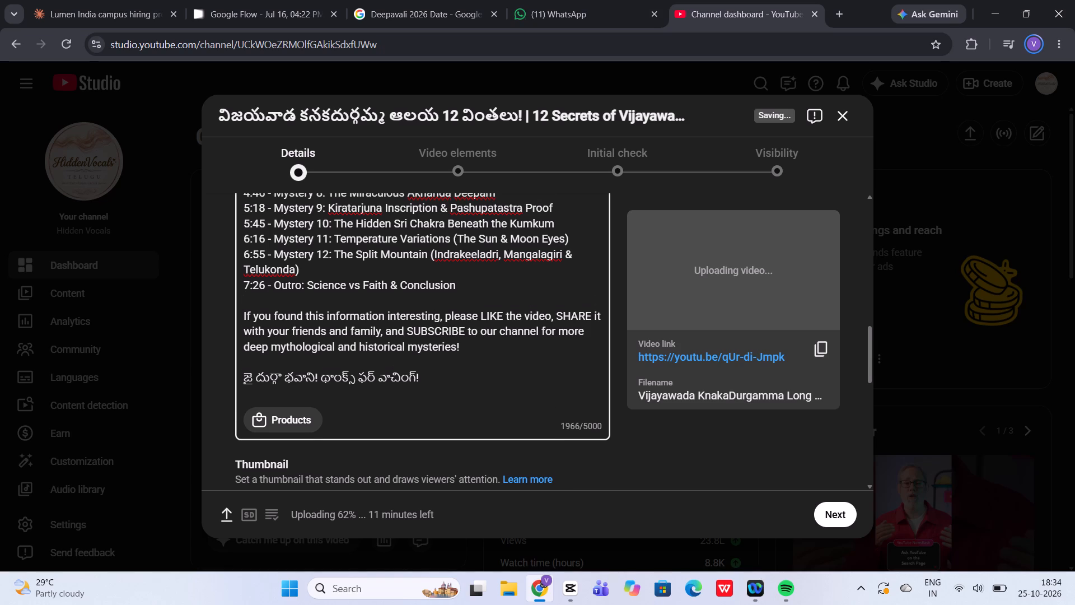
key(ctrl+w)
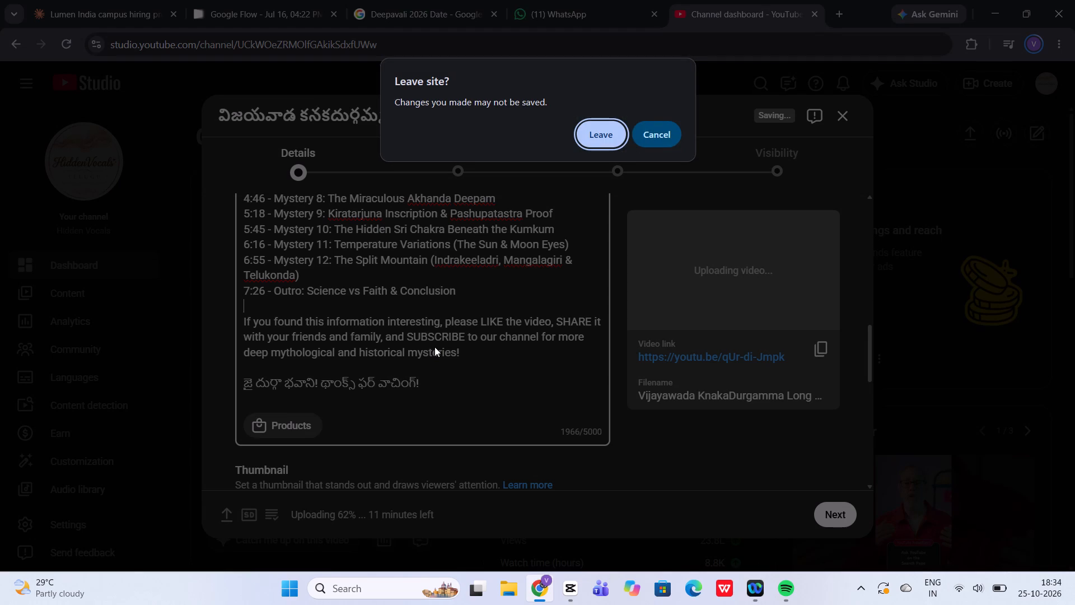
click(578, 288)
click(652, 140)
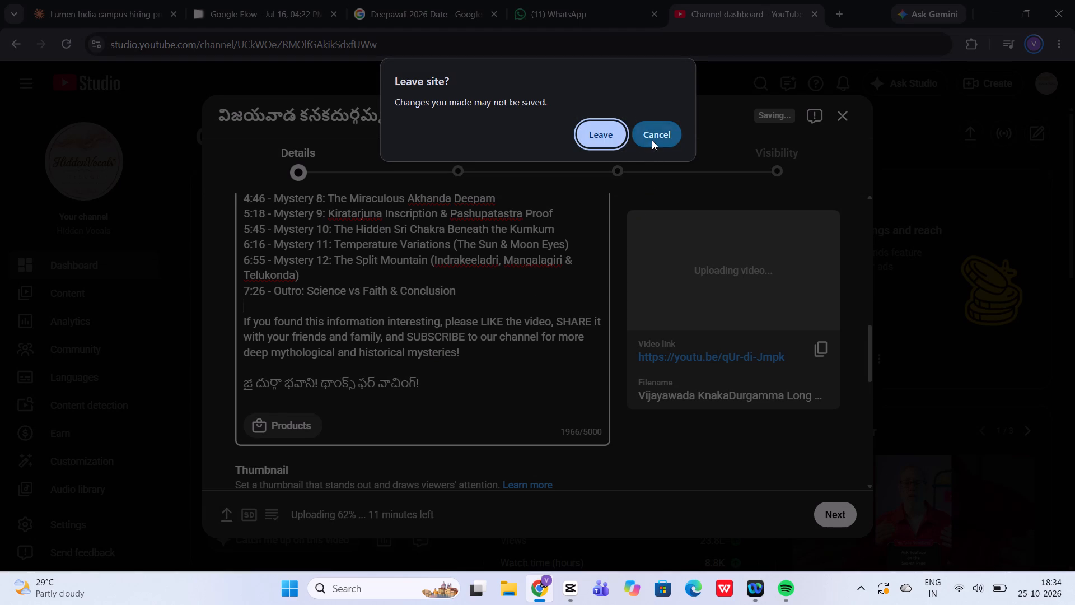
Select the entire text of the video description.
click(543, 251)
key(ctrl+a)
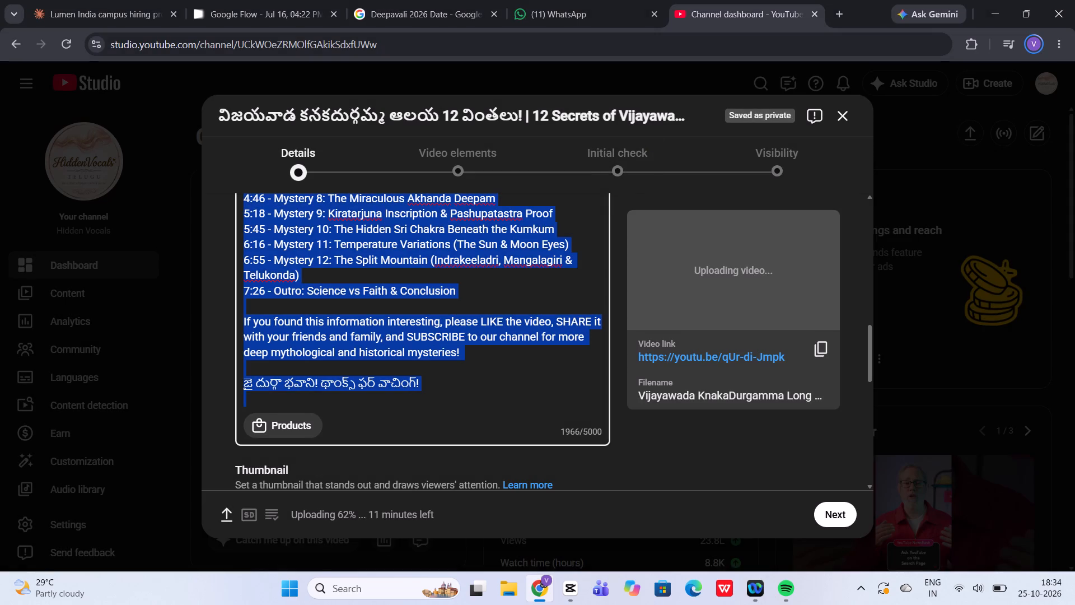
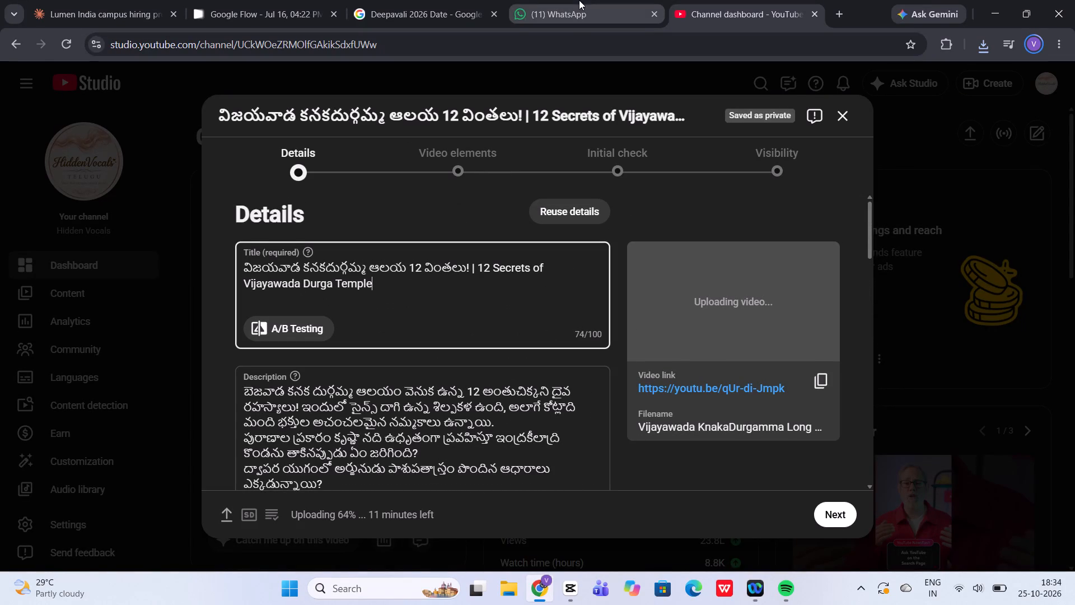
Switch to the Google AI Mode thread in the other browser tab and bring up the om and namaskar emojis.
click(466, 0)
click(429, 272)
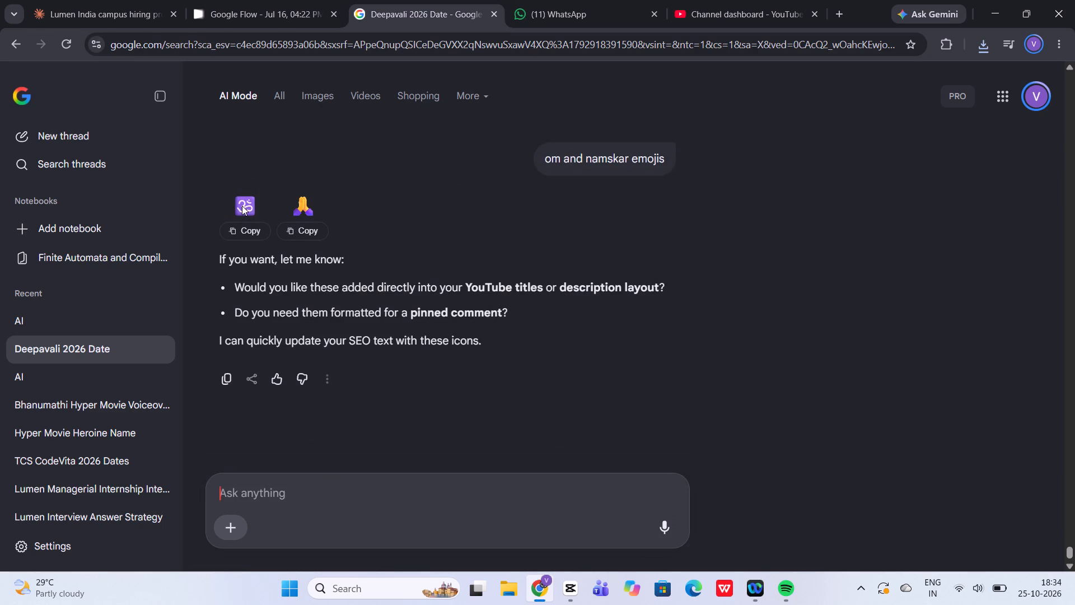
Copy the om emoji from the AI Mode reply and return to the video's upload details in YouTube Studio.
click(245, 225)
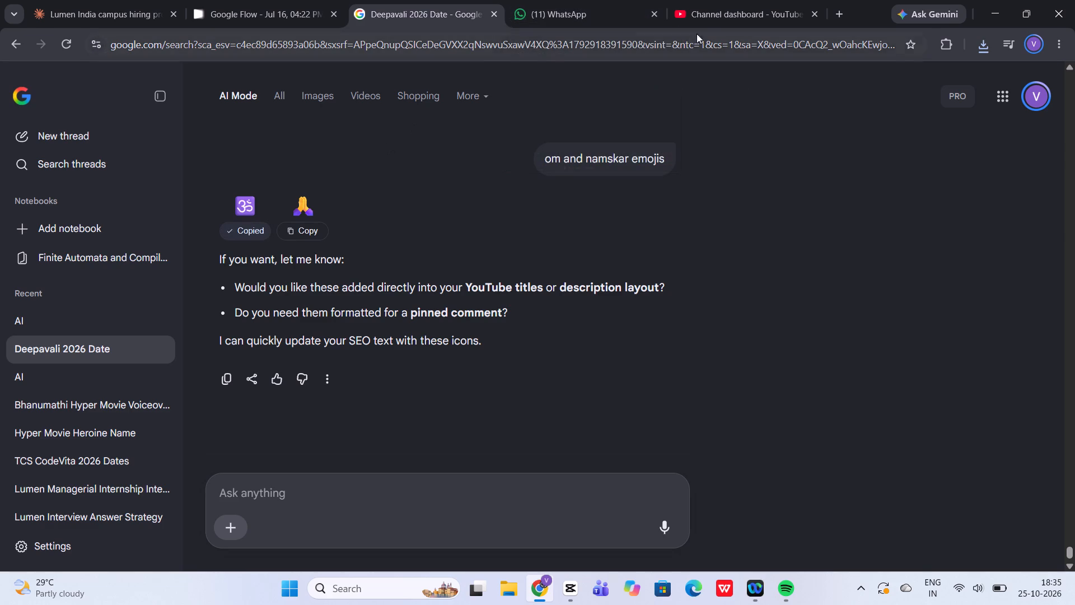
click(731, 5)
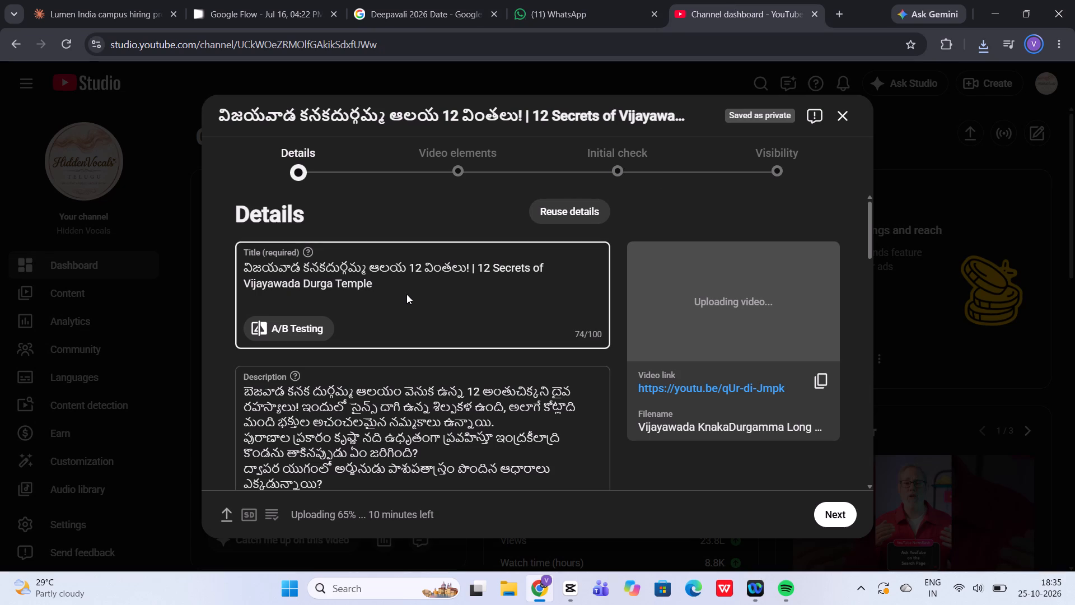
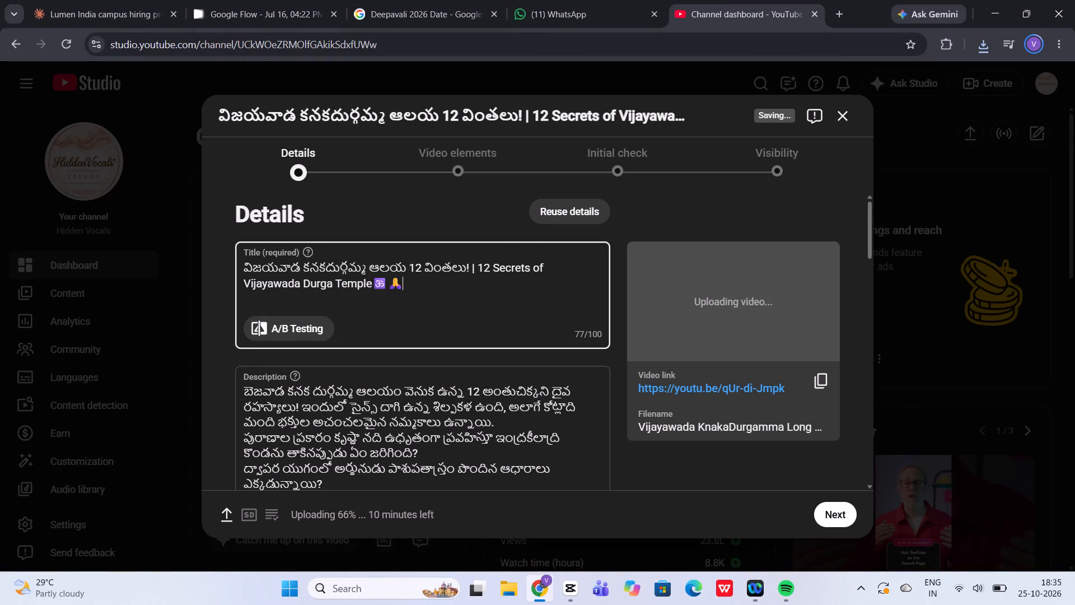
Place the text cursor between the om and namaskar emojis at the end of the video title.
click(389, 284)
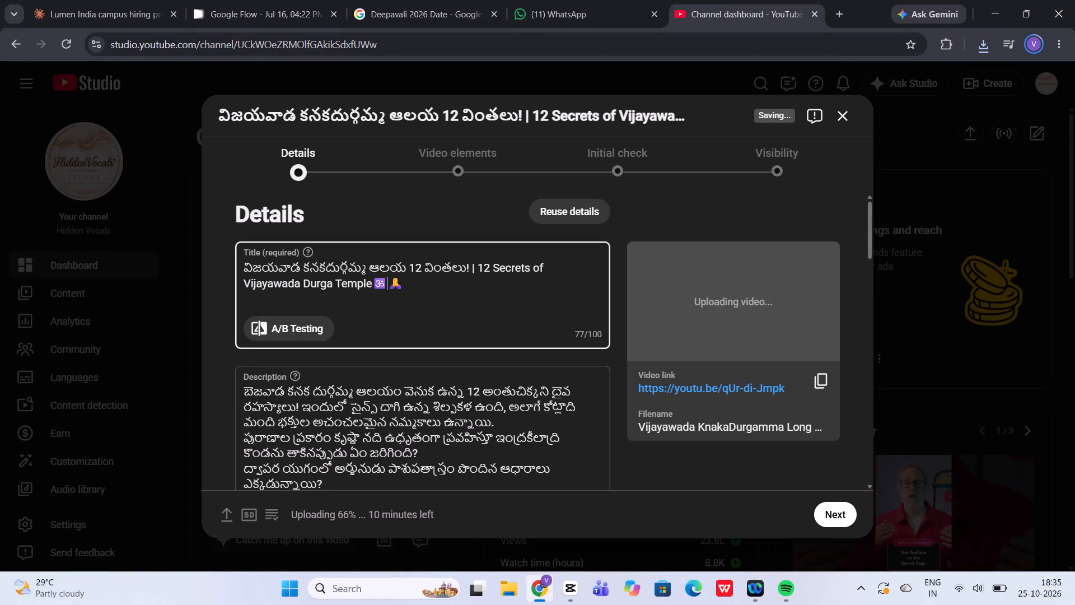
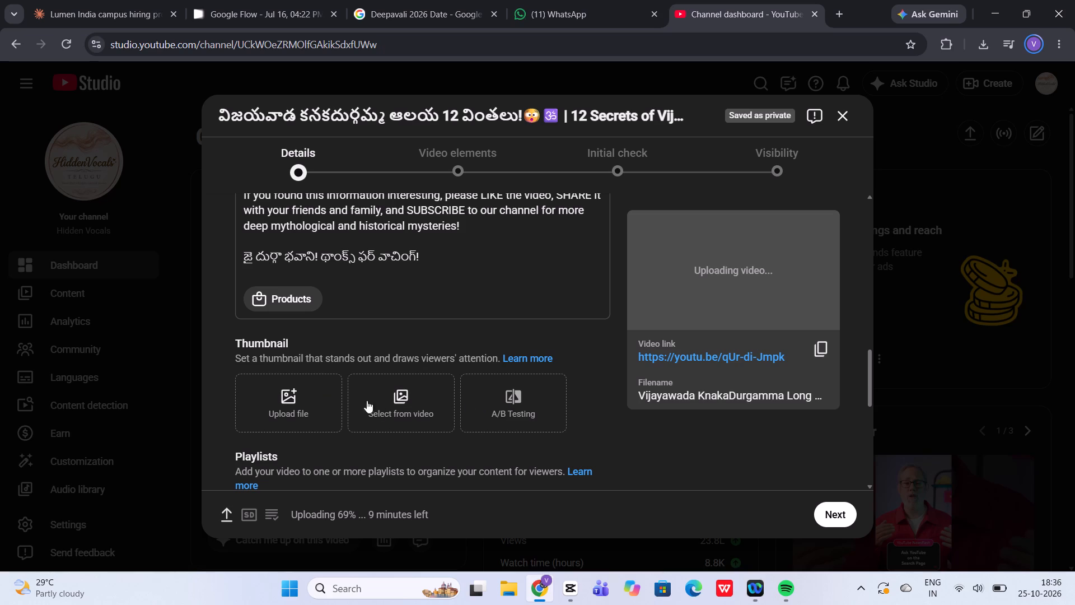
Upload the 12 divine mysteries temple image from the Downloads folder as the video's custom thumbnail.
click(313, 402)
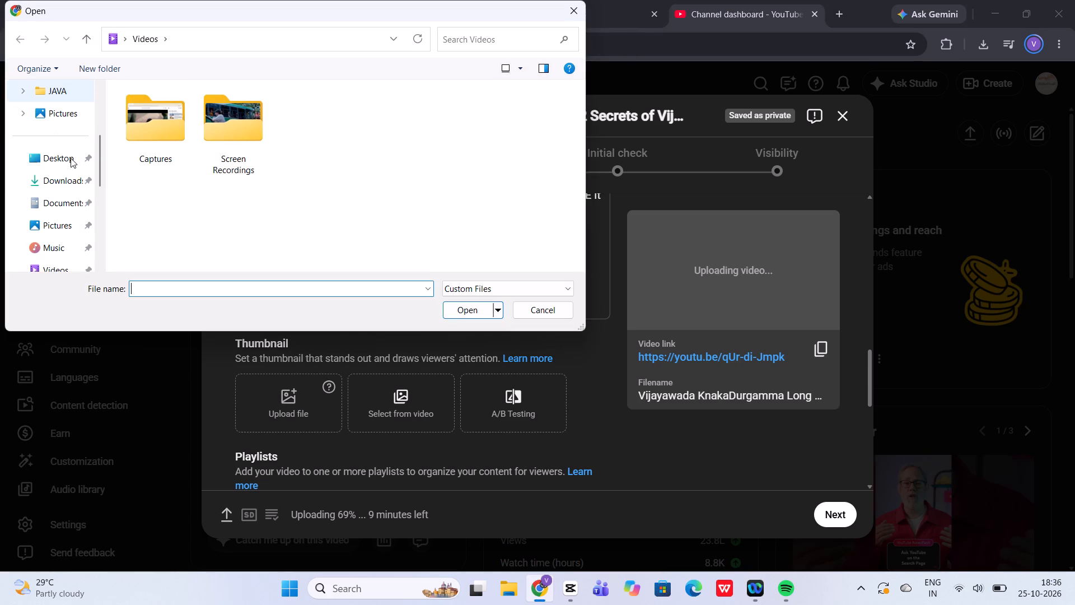
click(65, 174)
double_click(184, 133)
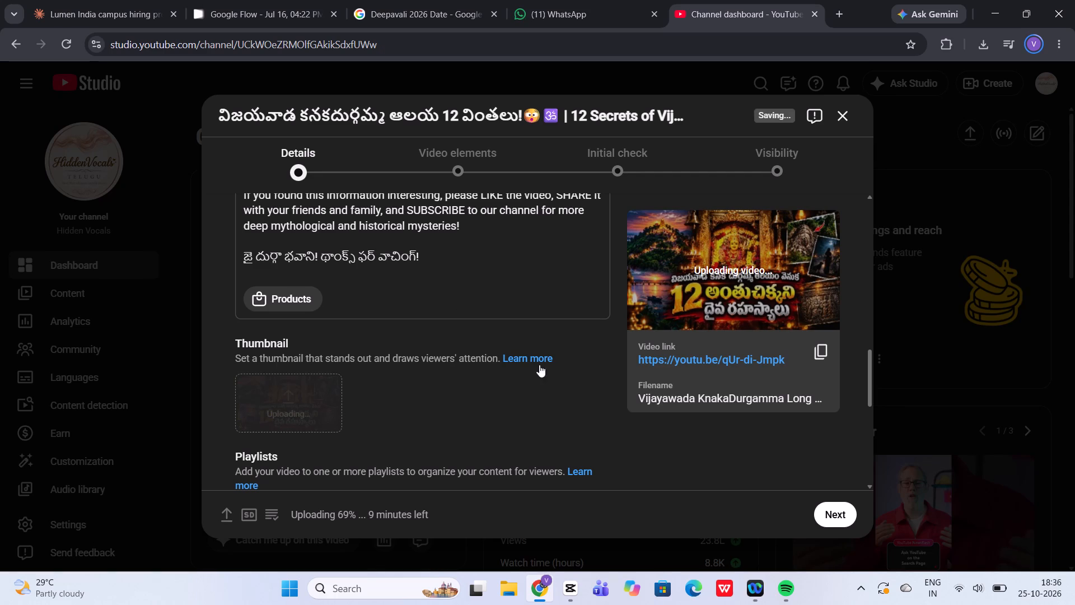
Check which playlists are available for the video in the Playlists section of the upload details.
scroll(545, 380, down, 2)
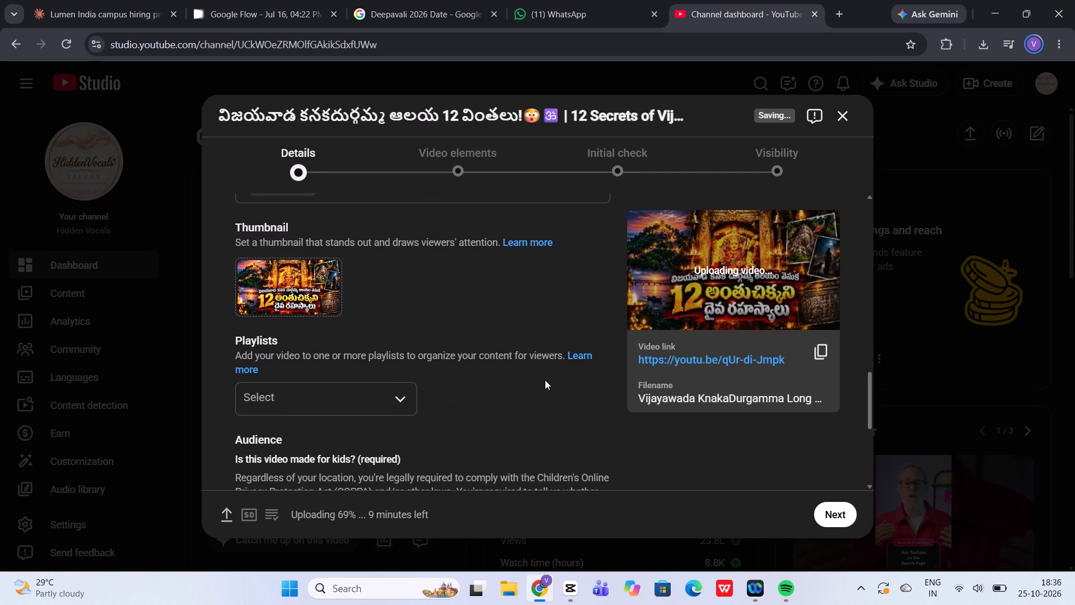
scroll(545, 380, down, 2)
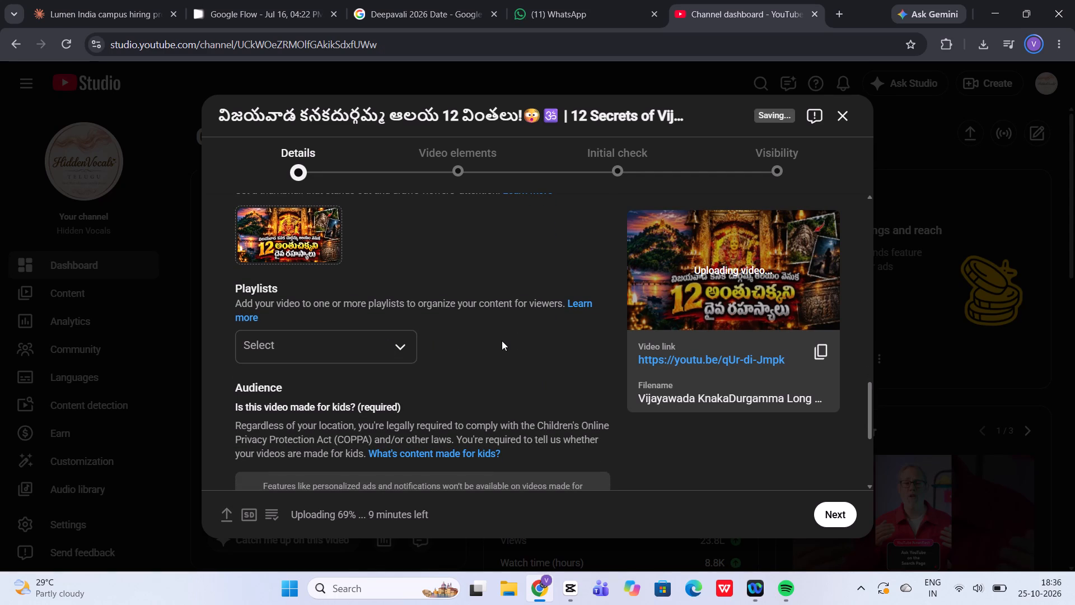
click(392, 344)
click(595, 345)
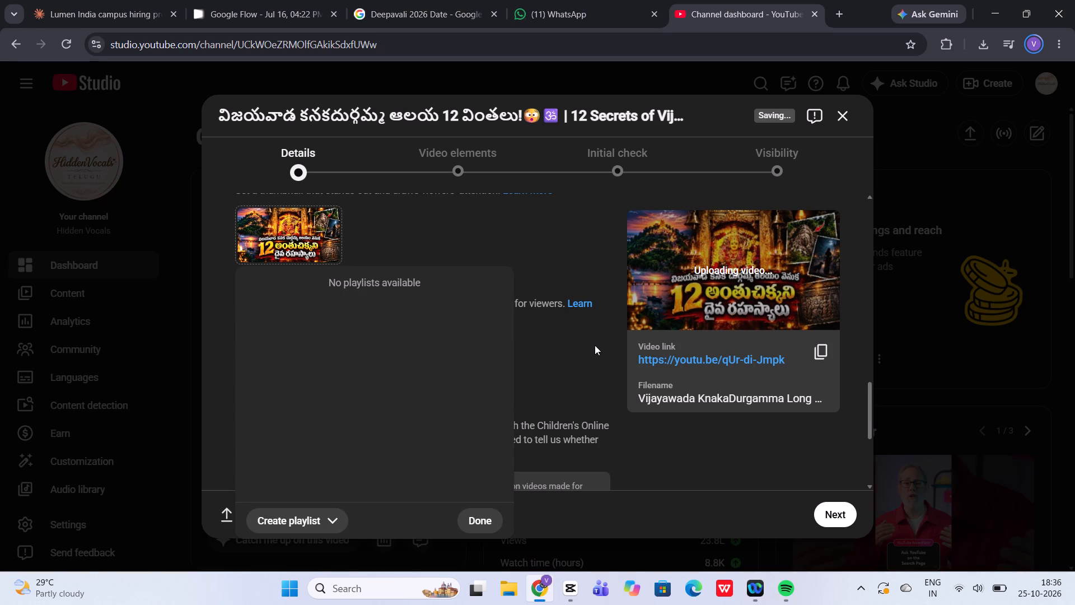
Set the video's audience to "No, it's not made for kids" and expand the age restriction options.
scroll(595, 345, down, 3)
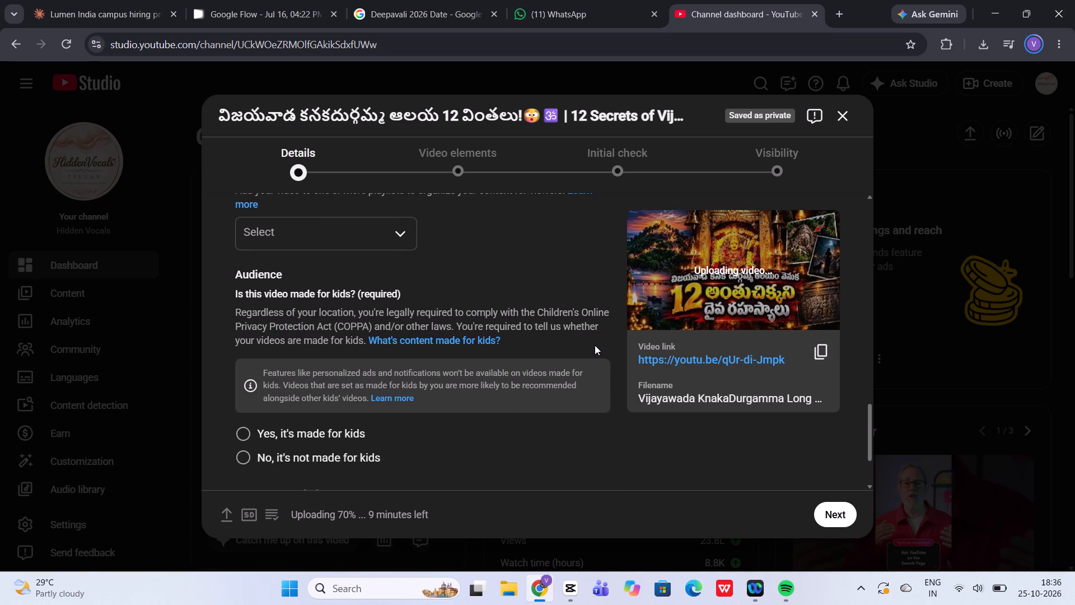
scroll(595, 345, down, 1)
click(245, 355)
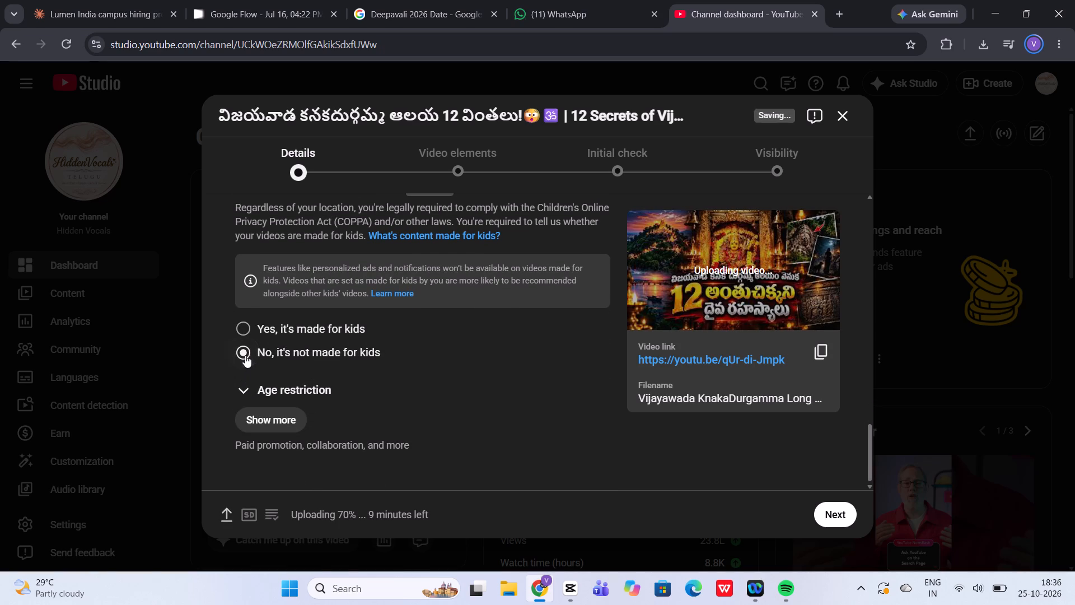
click(246, 390)
scroll(246, 390, down, 2)
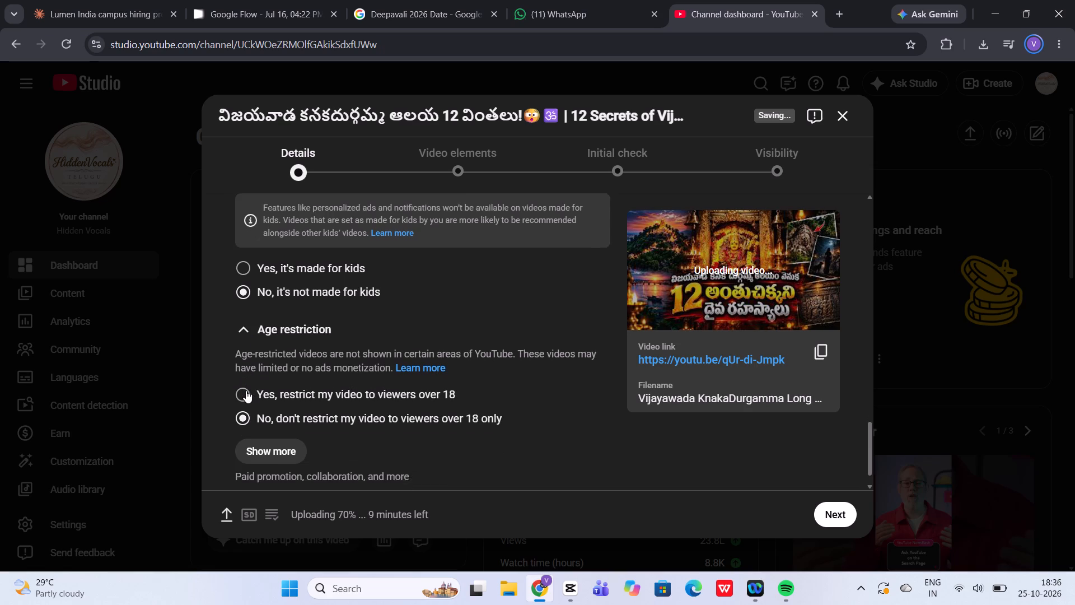
scroll(246, 390, down, 2)
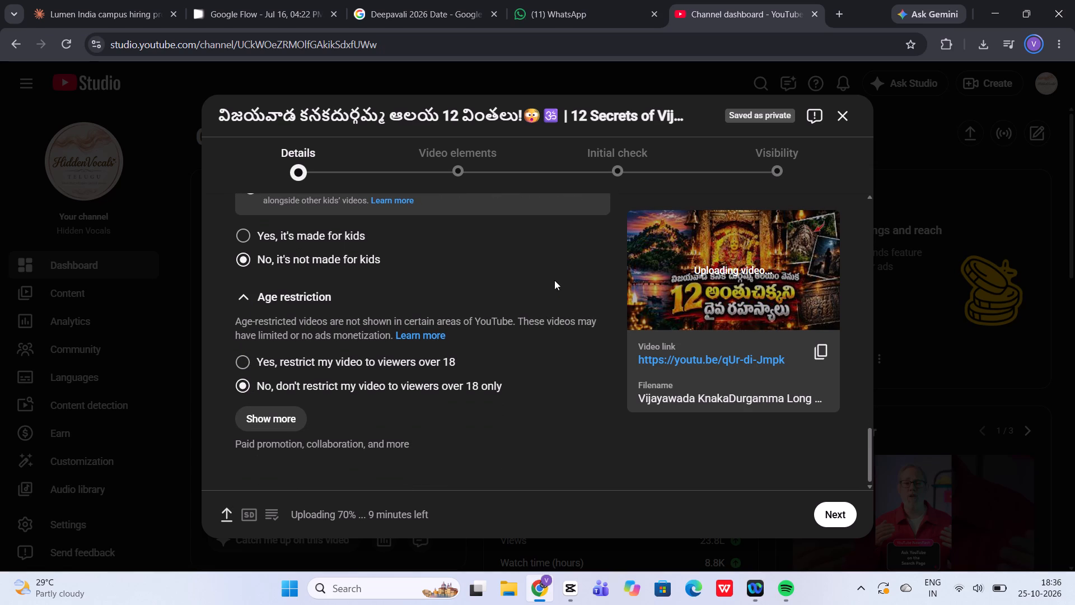
scroll(554, 280, up, 6)
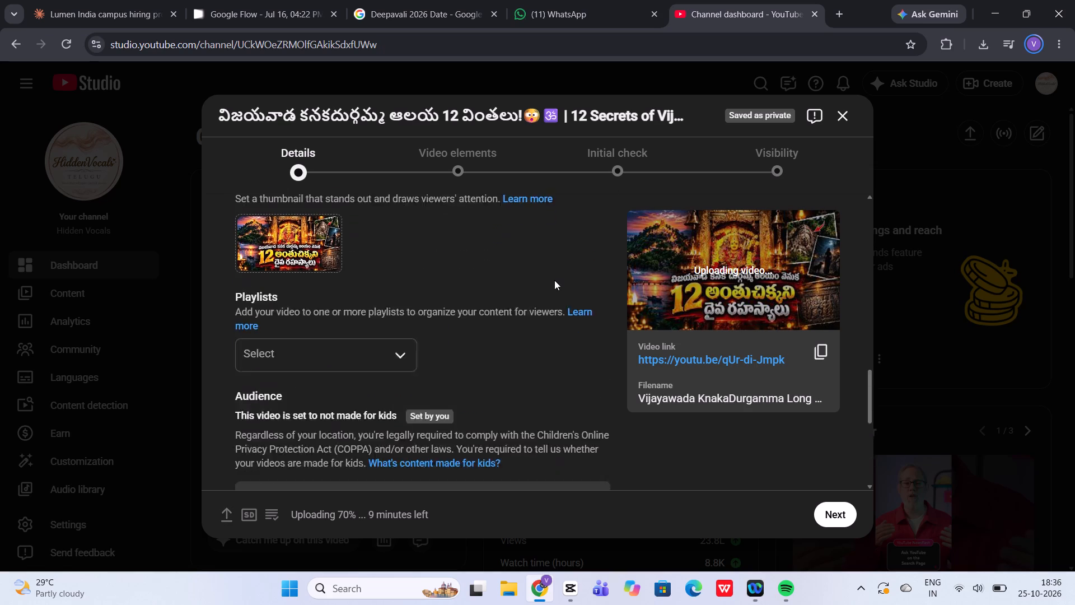
scroll(554, 280, up, 9)
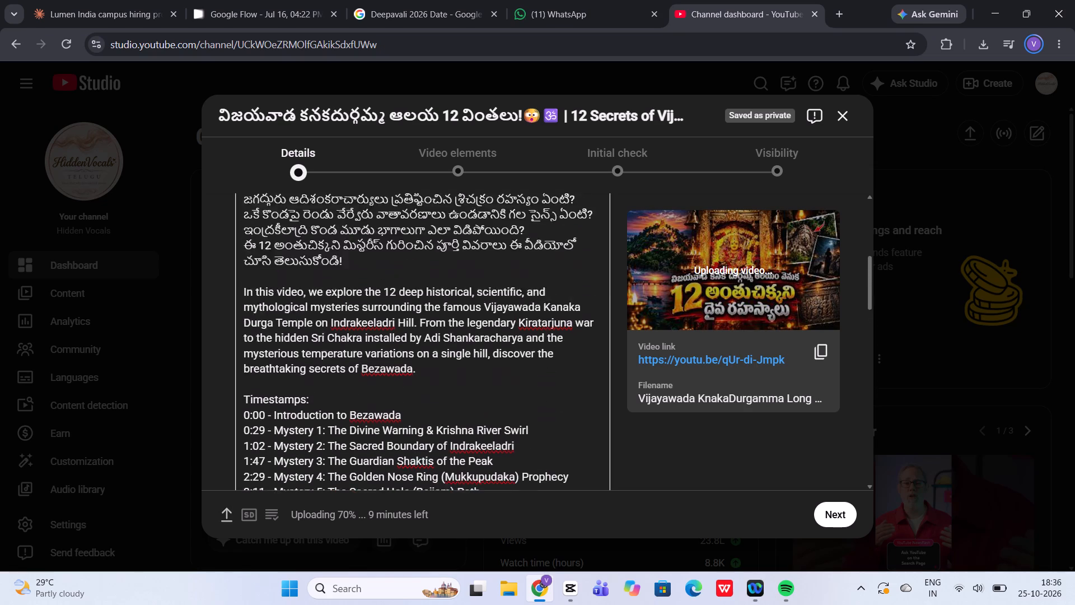
scroll(554, 280, up, 6)
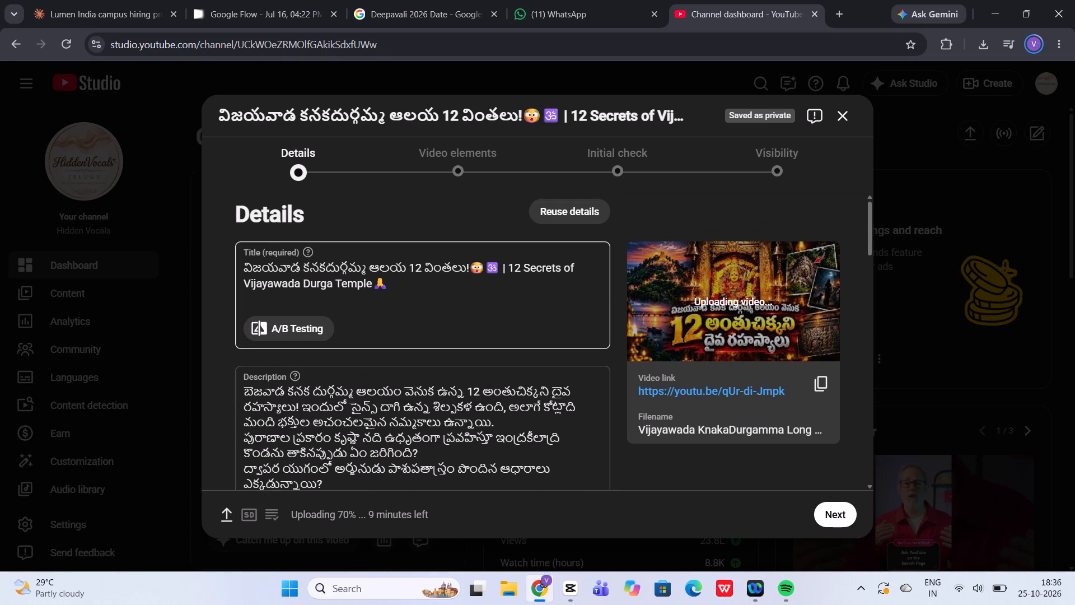
scroll(554, 280, up, 1)
scroll(554, 280, down, 5)
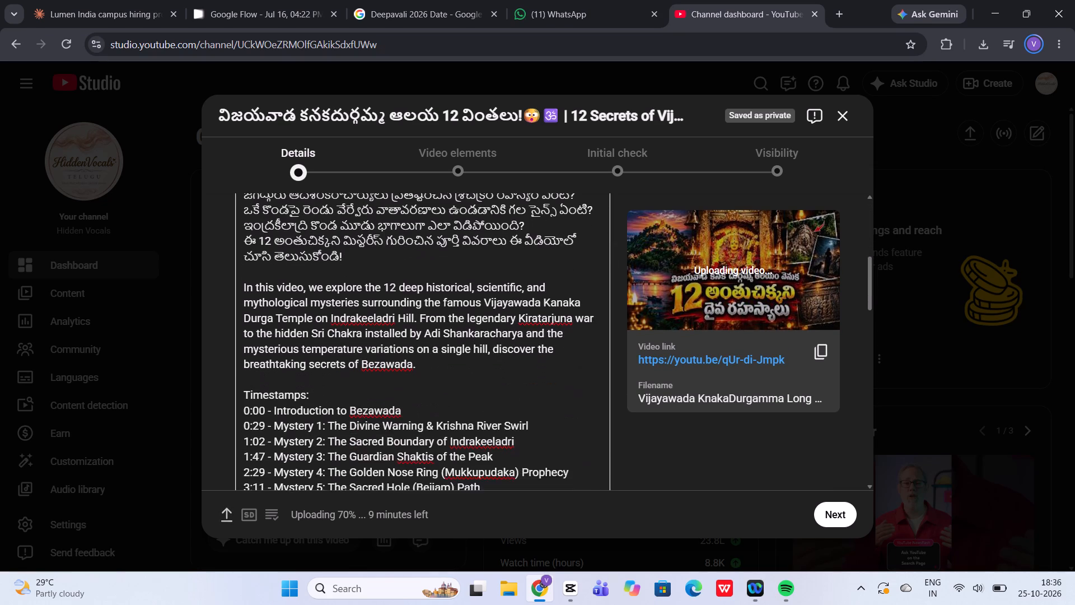
scroll(554, 280, down, 1)
scroll(669, 471, down, 4)
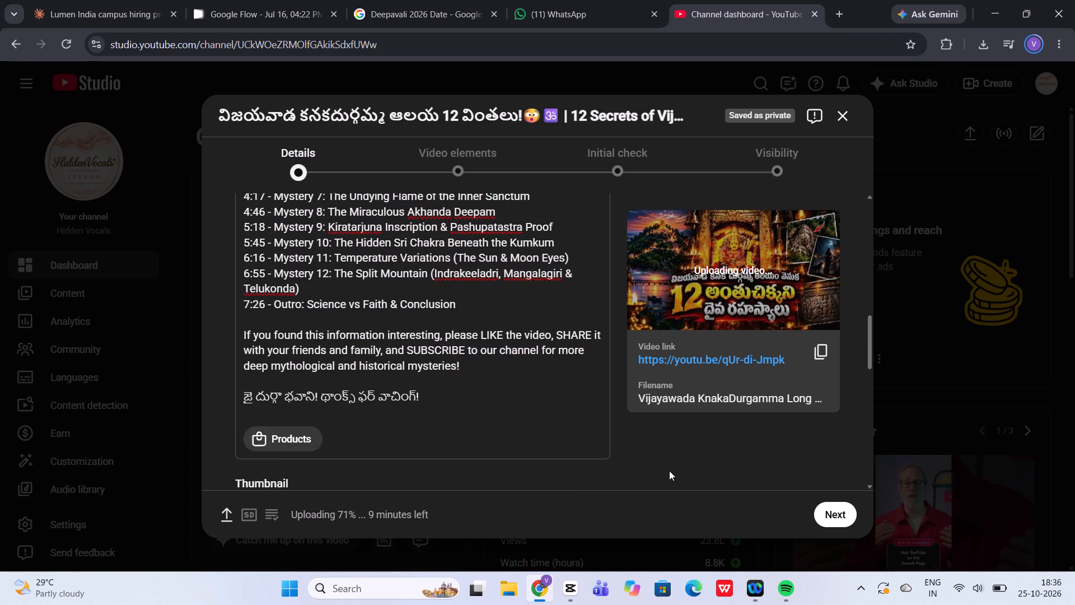
scroll(669, 471, down, 6)
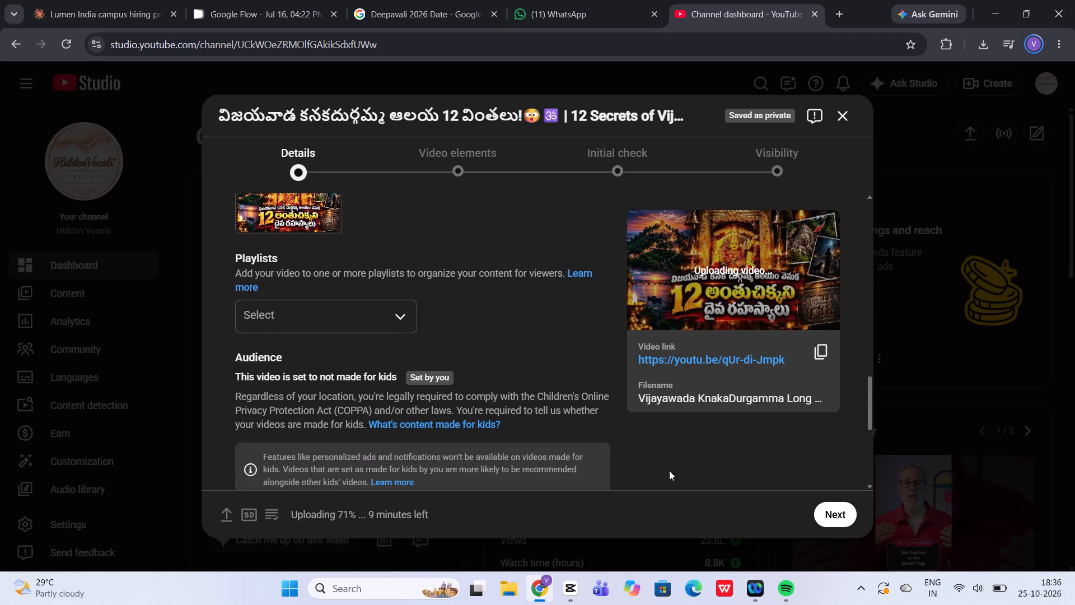
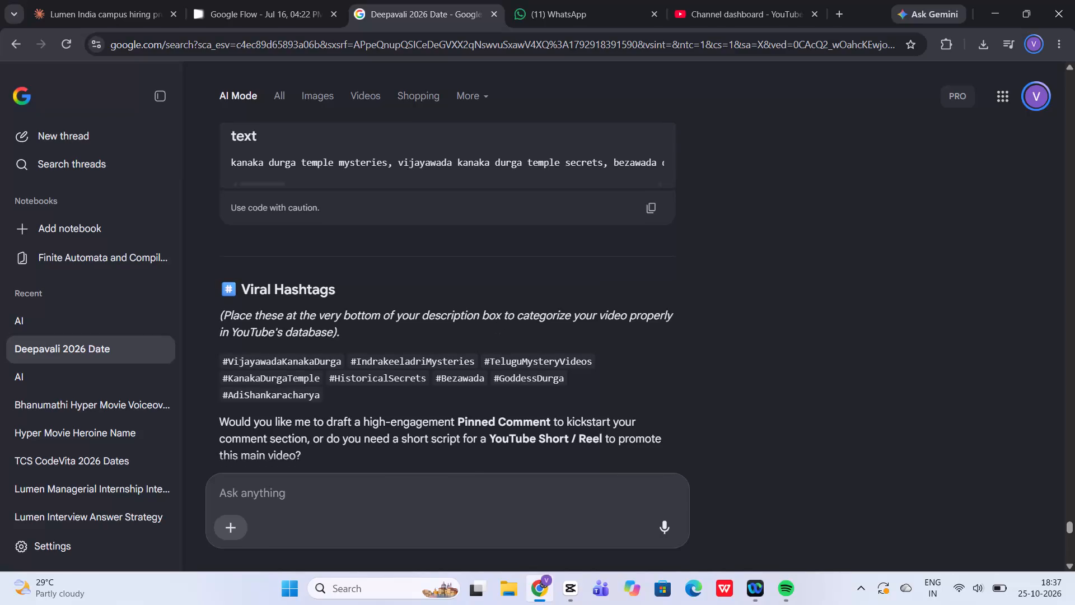
Copy the search keyword list from the Google AI Mode thread into the YouTube video description, on its own paragraph below the 7:26 Outro timestamp.
scroll(496, 322, up, 1)
click(644, 244)
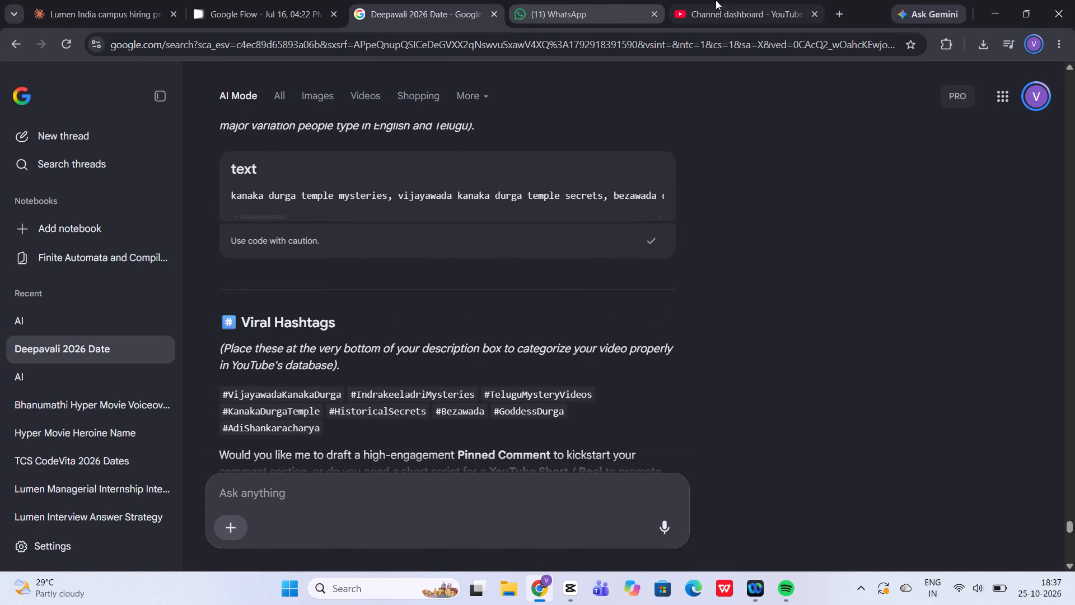
click(716, 0)
scroll(482, 380, down, 3)
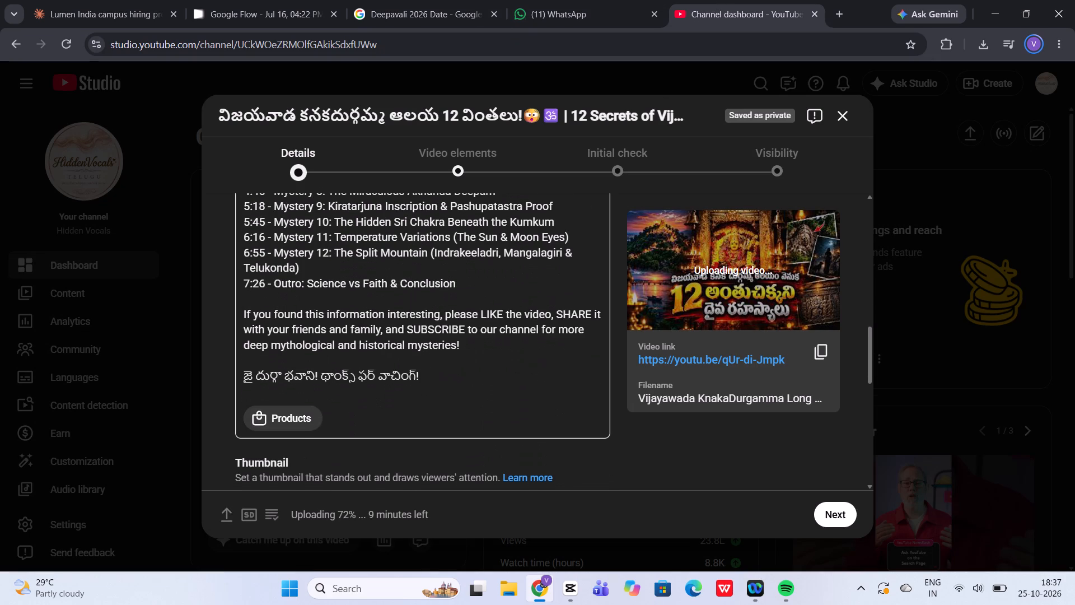
click(466, 297)
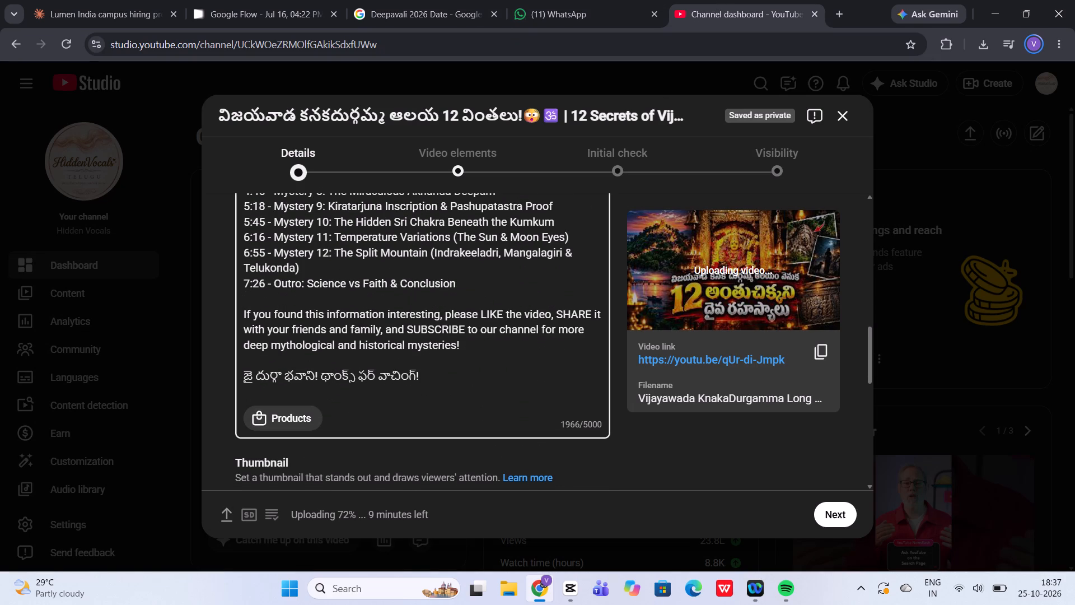
key(Return)
key(ctrl+v)
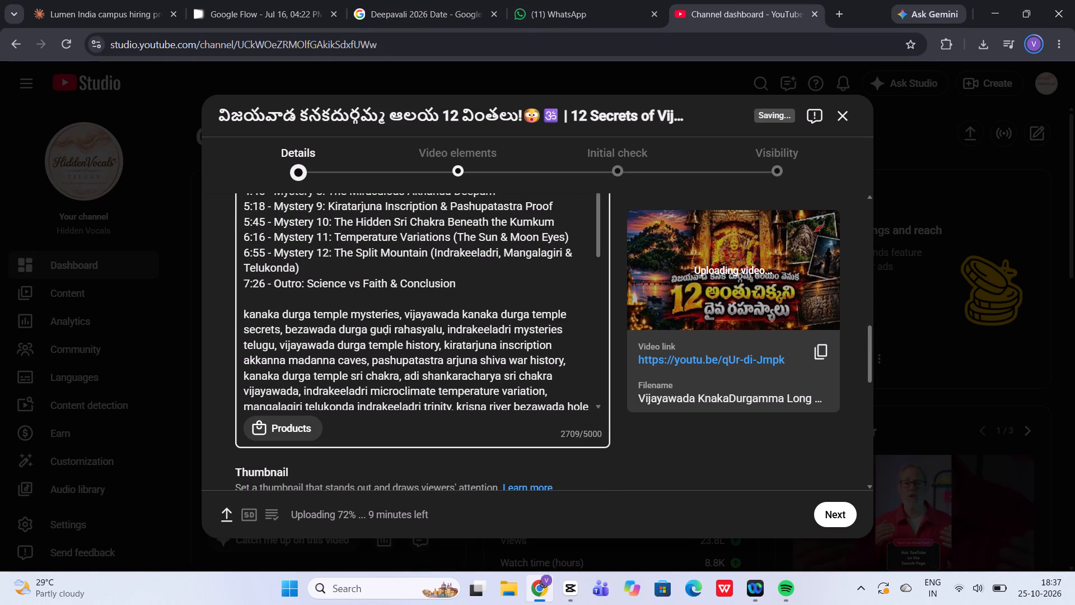
key(Return)
scroll(466, 297, down, 1)
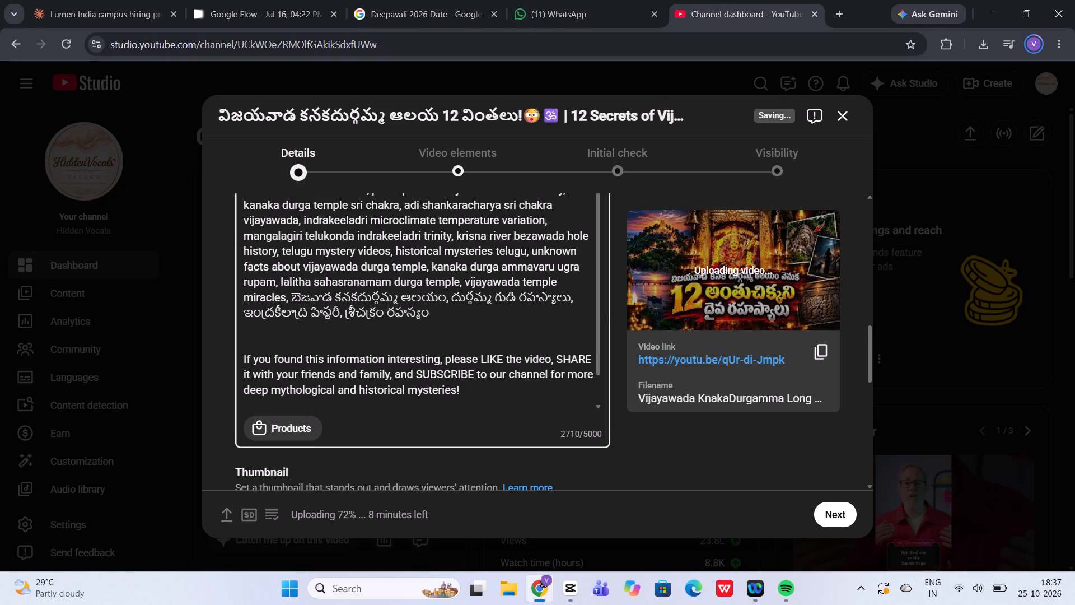
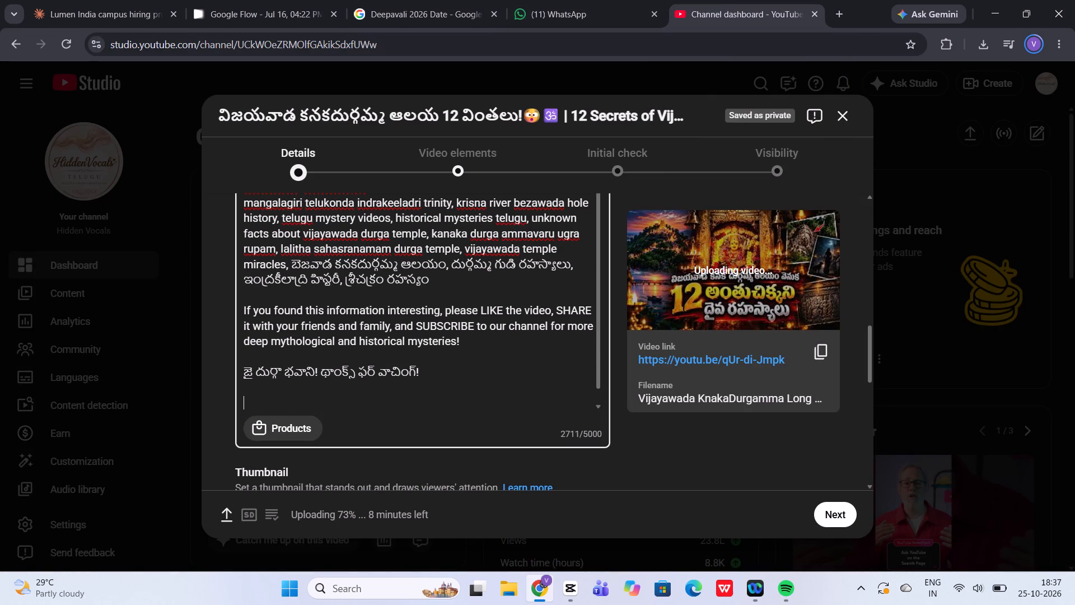
key(ctrl+v)
scroll(471, 334, down, 3)
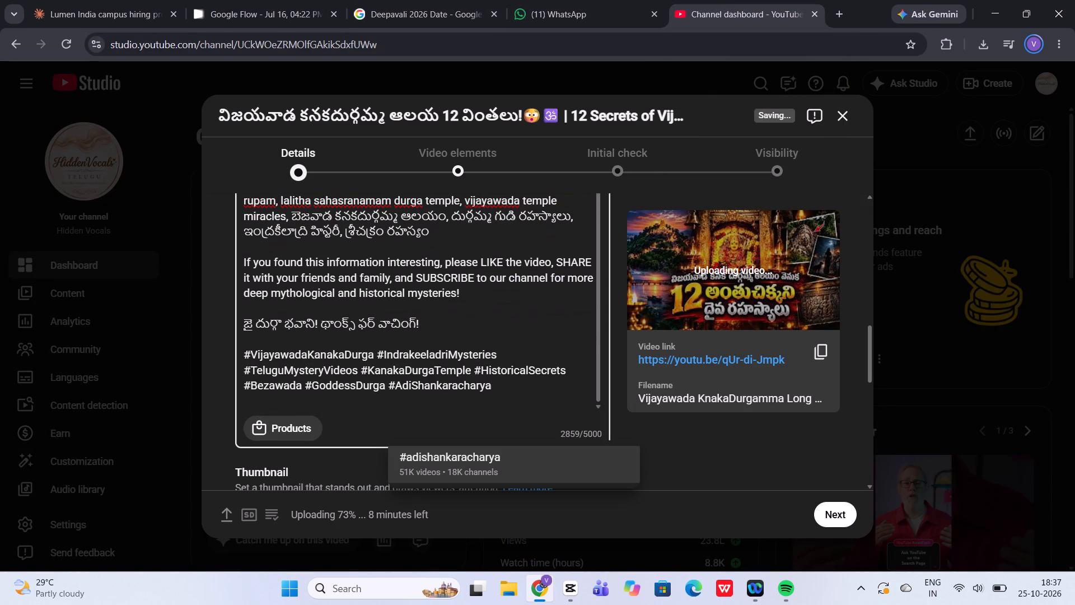
click(493, 332)
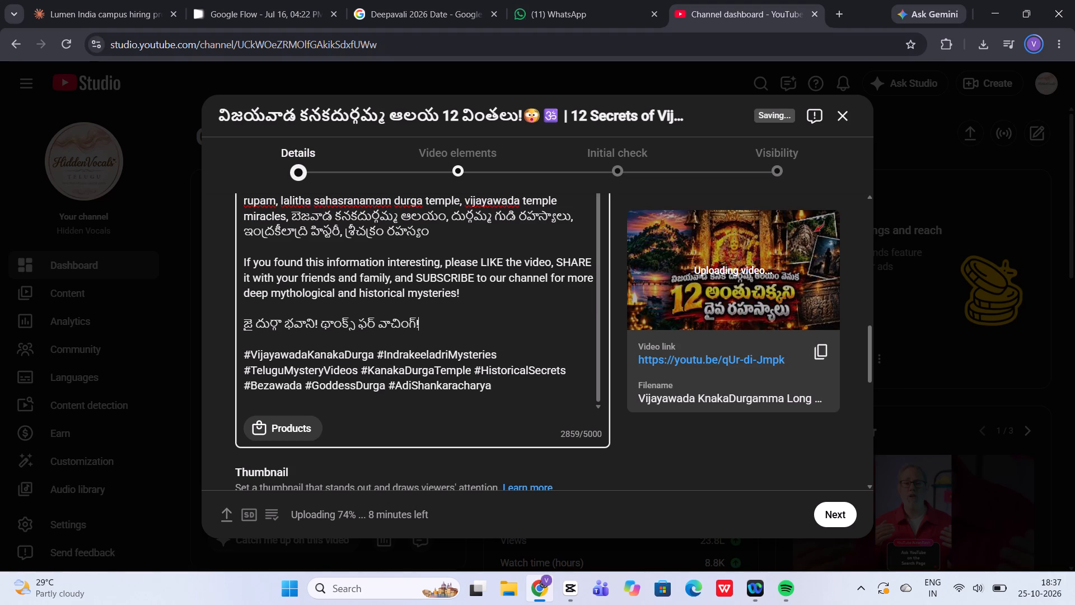
Insert the suggested hashtag #devotional between #VijayawadaKanakaDurga and #IndrakeeladriMysteries in the description.
scroll(493, 332, down, 2)
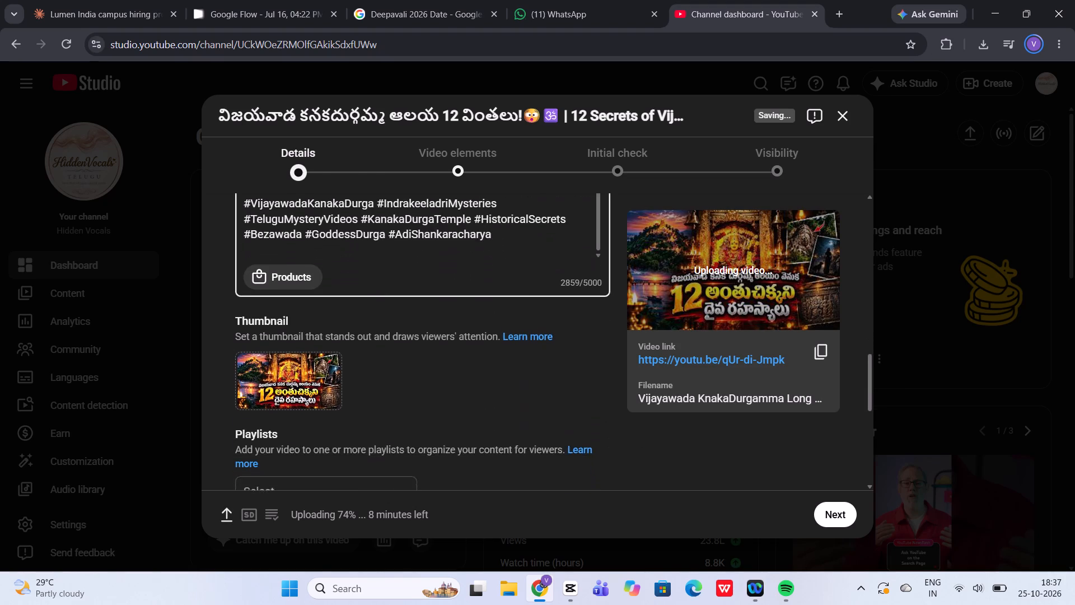
scroll(493, 332, up, 1)
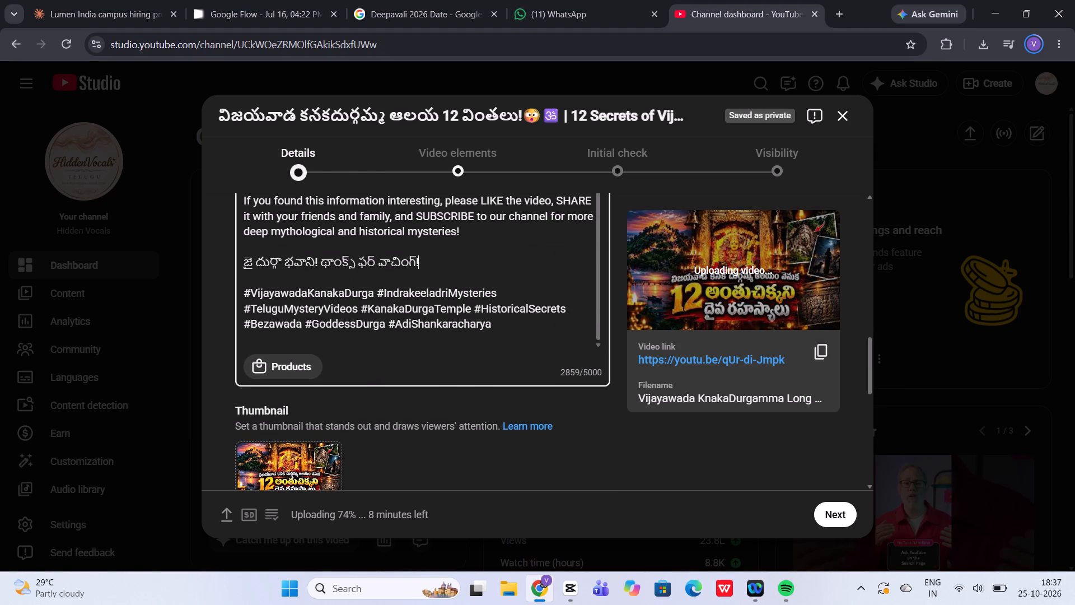
click(376, 295)
key(shift+numbersign)
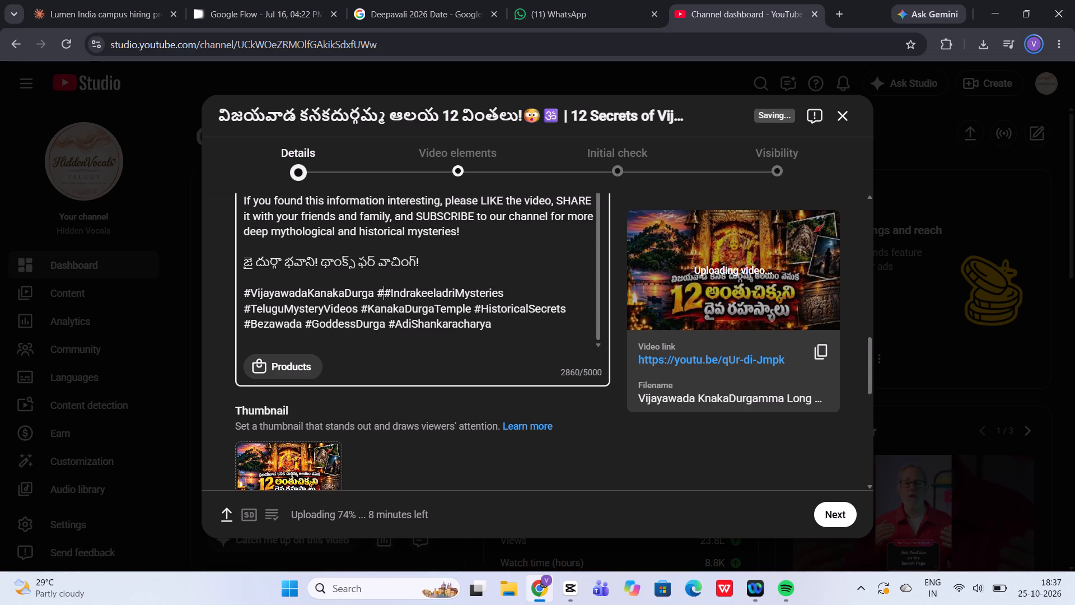
text(de)
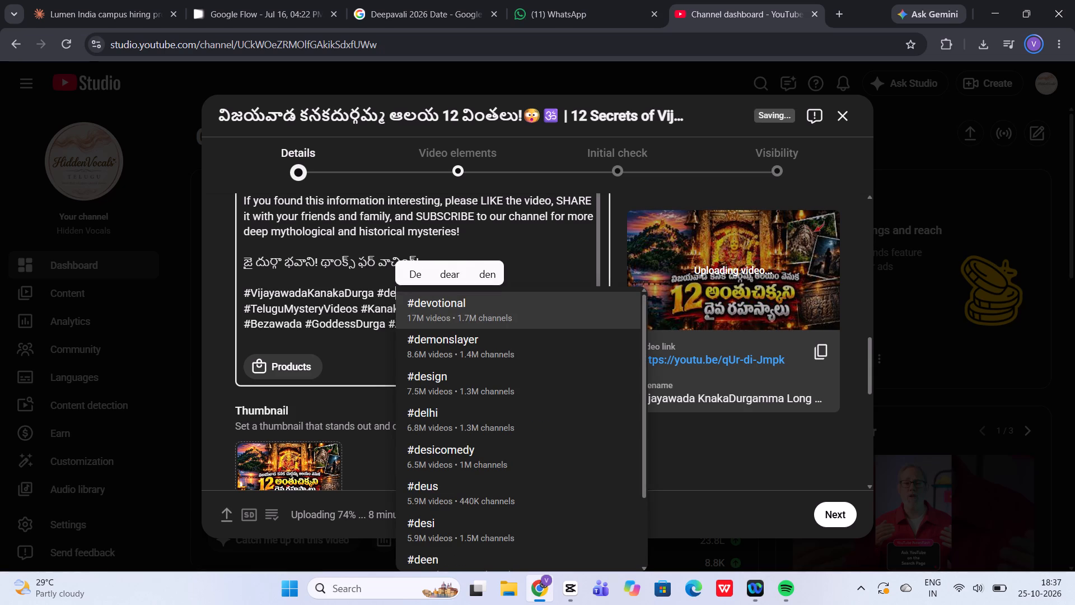
click(506, 311)
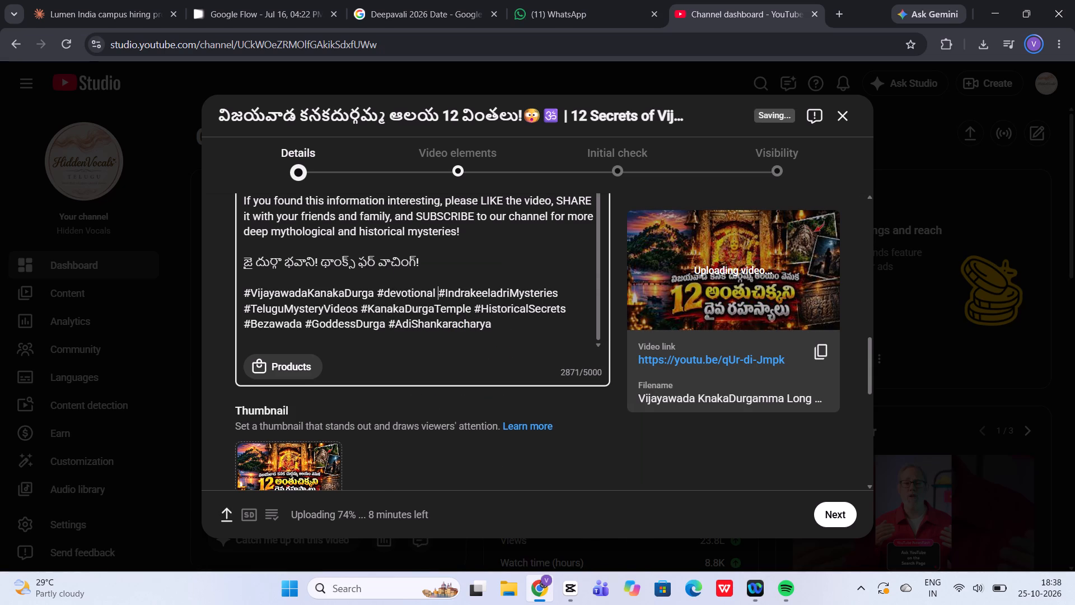
Add the suggested hashtag #goddess after #AdiShankaracharya at the end of the description.
click(511, 328)
key(space)
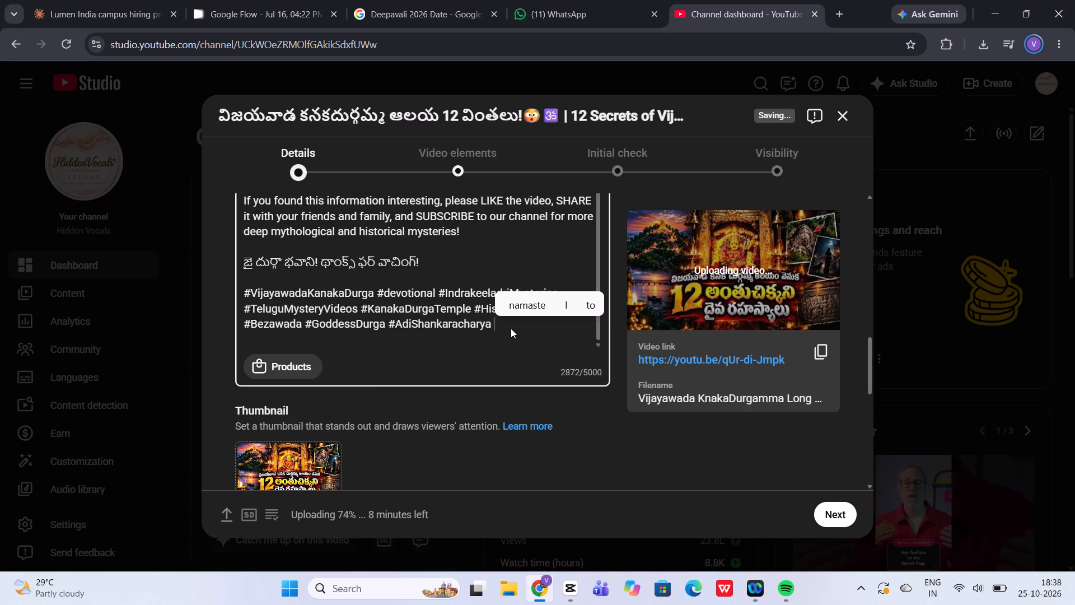
key(shift+numbersign)
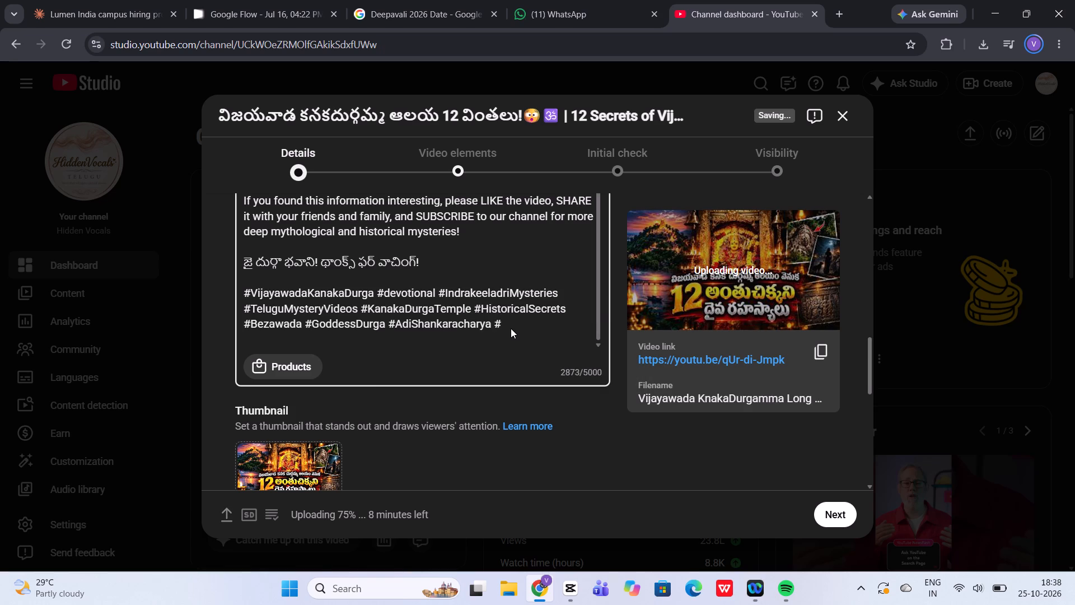
text(amma)
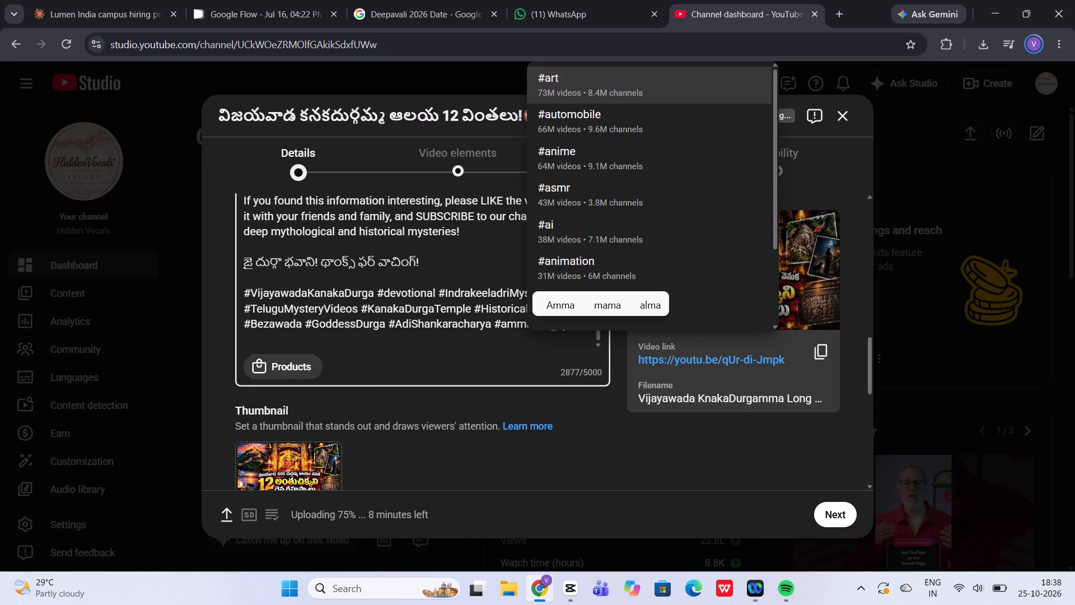
key(BackSpace)
key(BackSpace)
key(BackSpace)
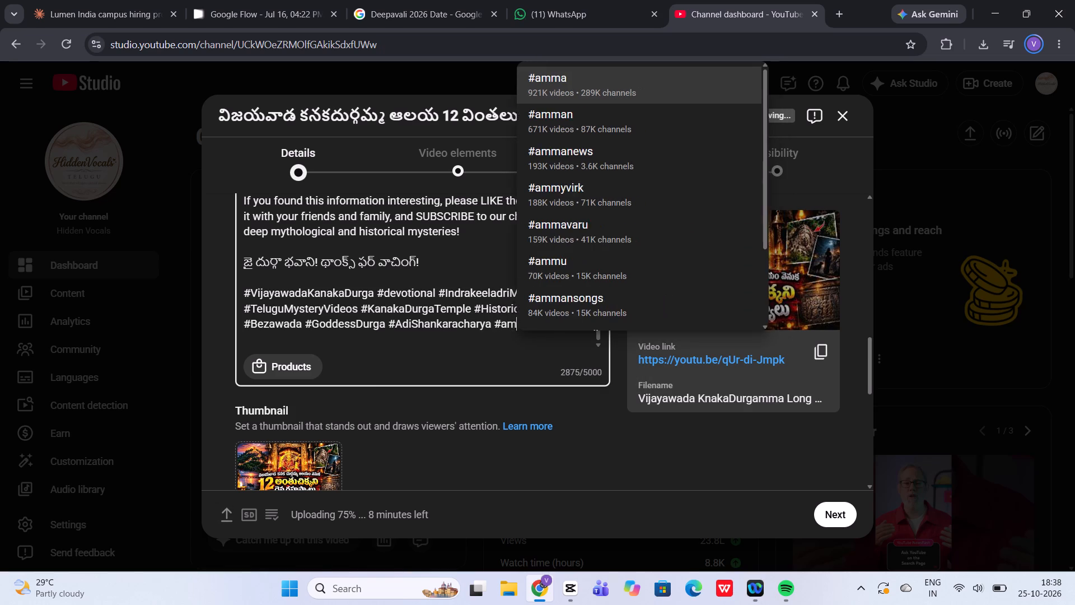
key(BackSpace)
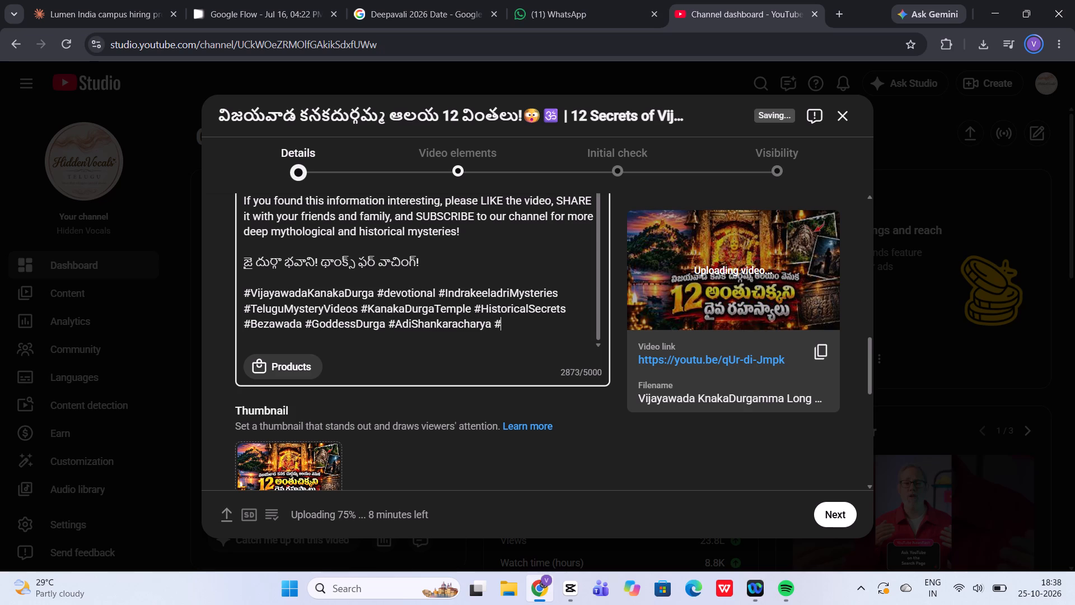
text(goddess)
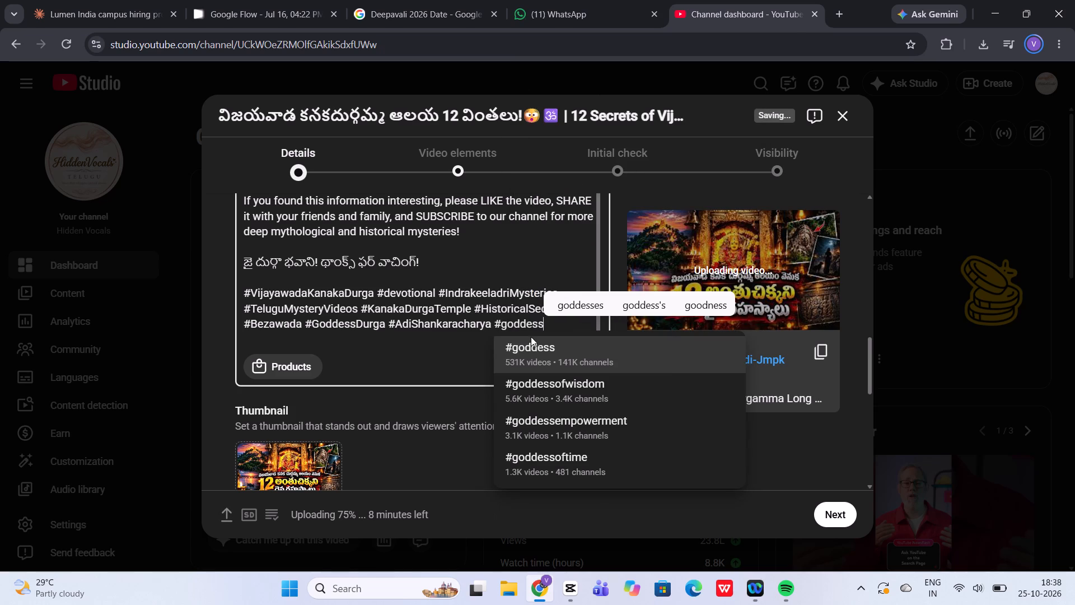
click(572, 364)
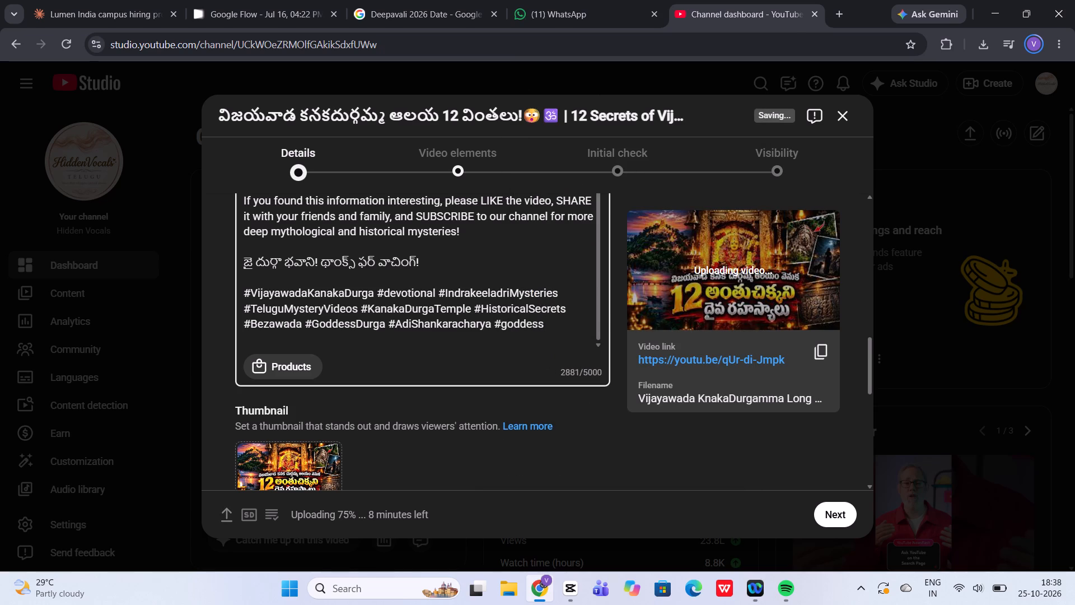
Advance the upload from Details through Video elements and Initial check to the Visibility stage, adding no video elements.
scroll(489, 340, down, 4)
scroll(489, 340, up, 8)
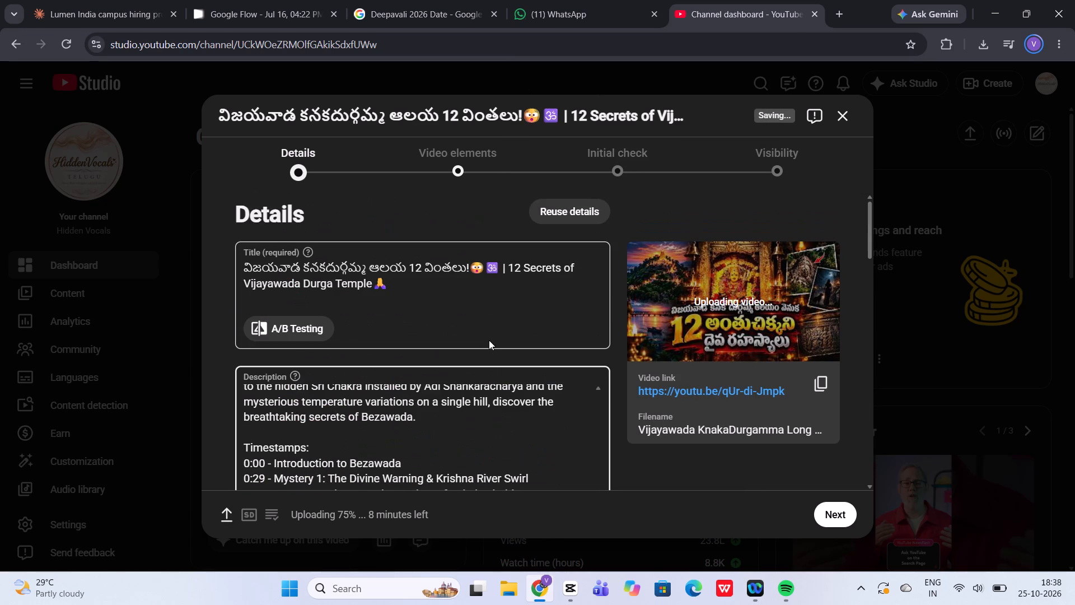
click(830, 511)
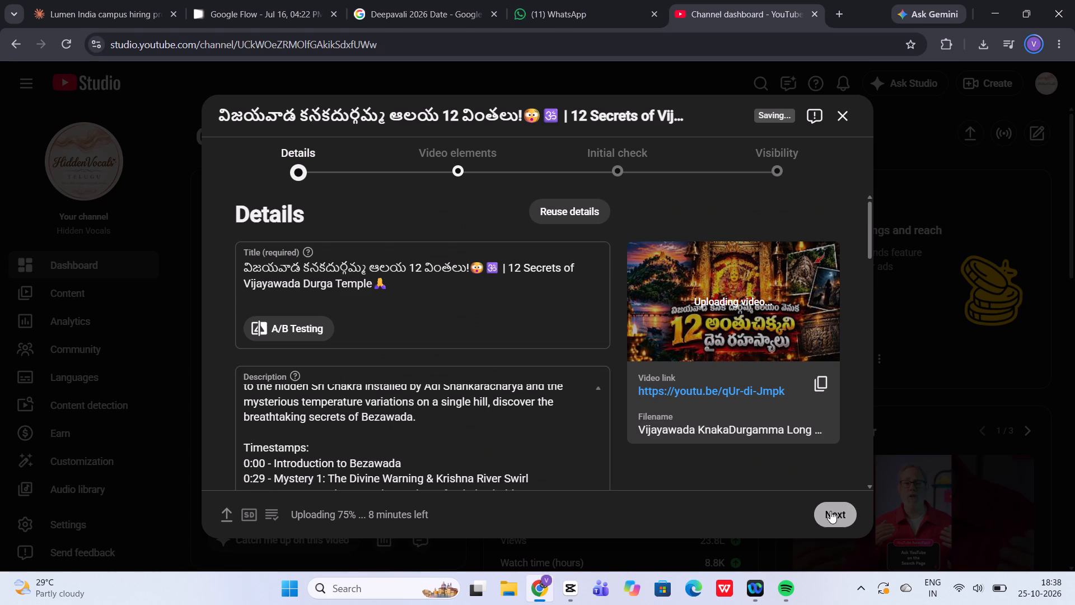
scroll(560, 338, down, 1)
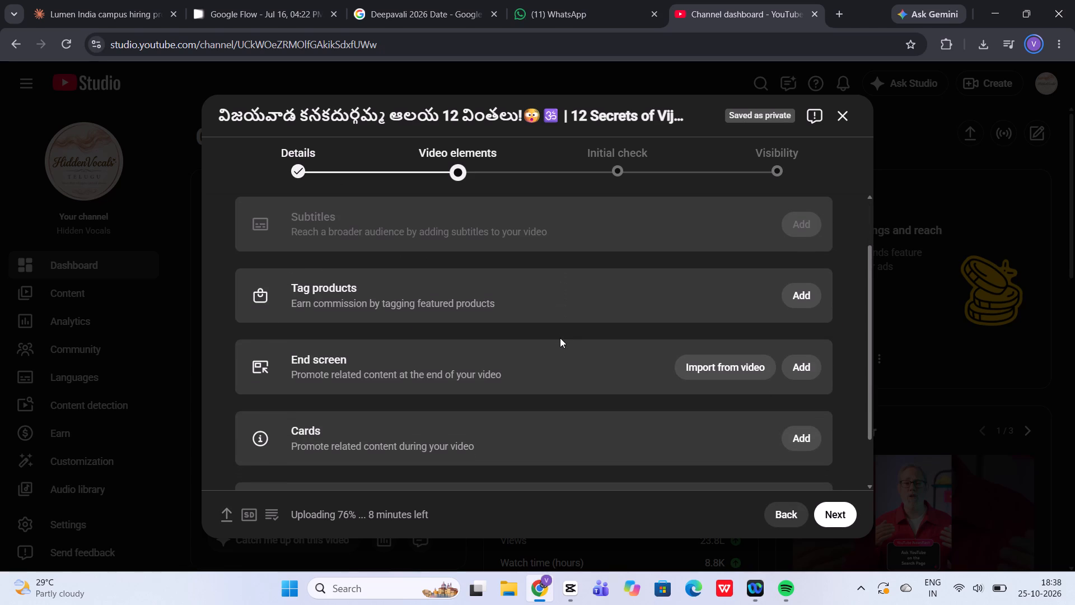
scroll(560, 338, down, 2)
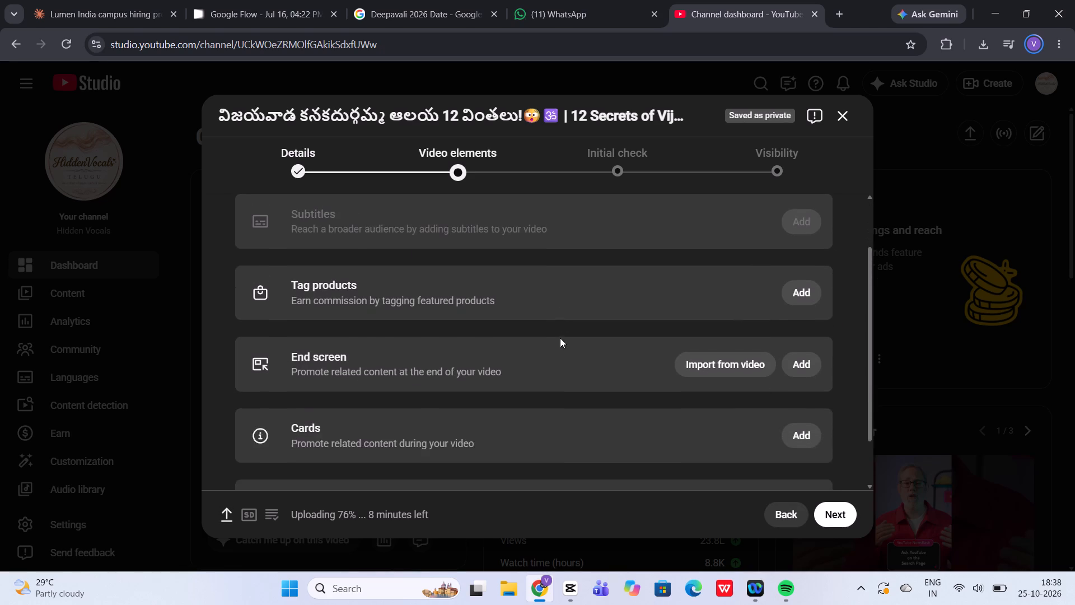
scroll(560, 338, down, 1)
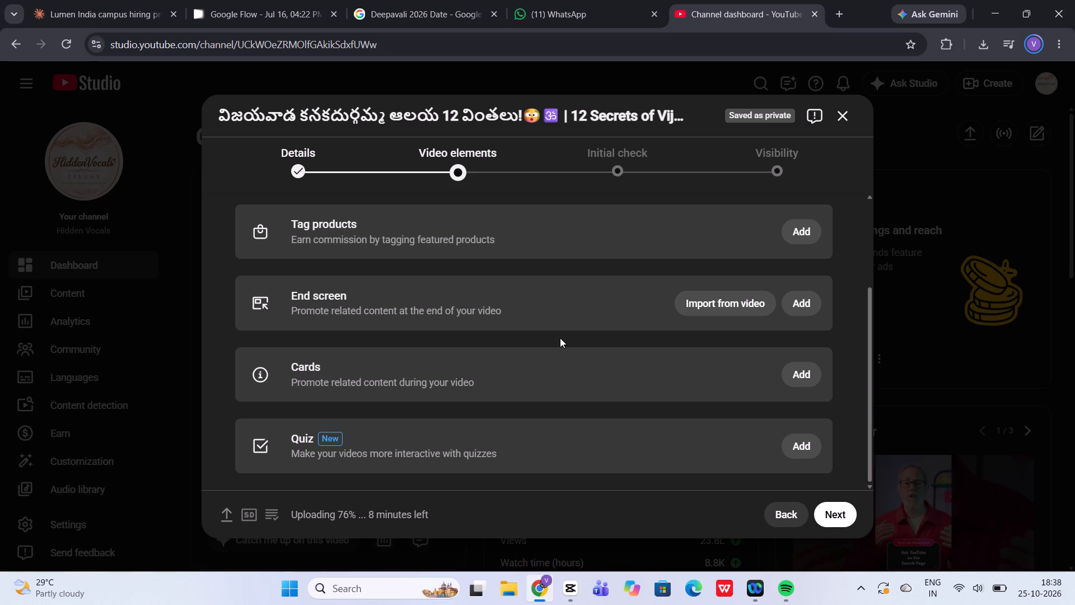
scroll(560, 338, down, 1)
scroll(560, 338, up, 6)
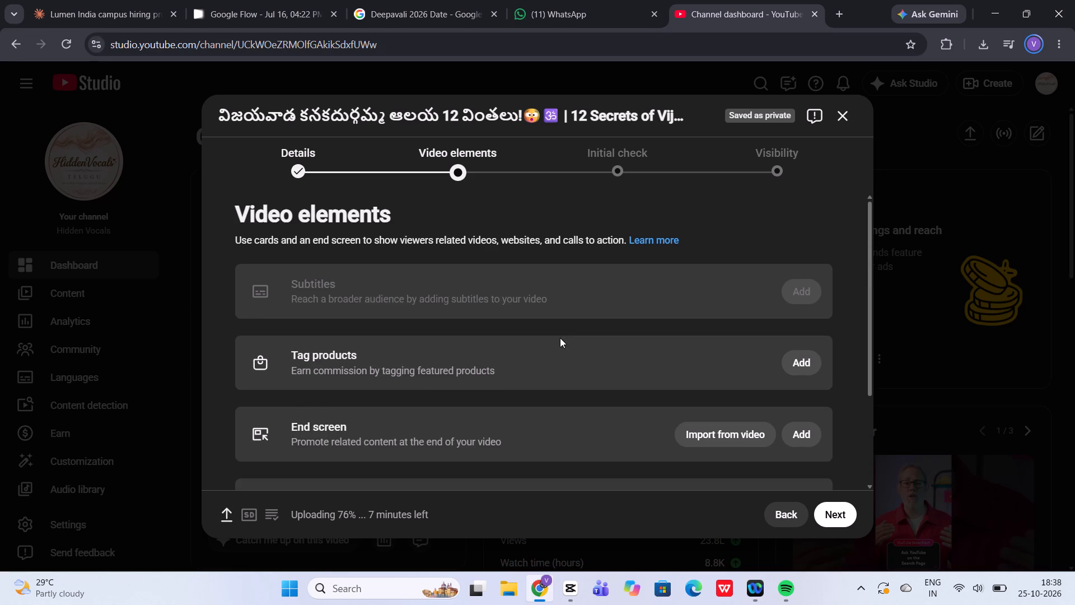
click(840, 507)
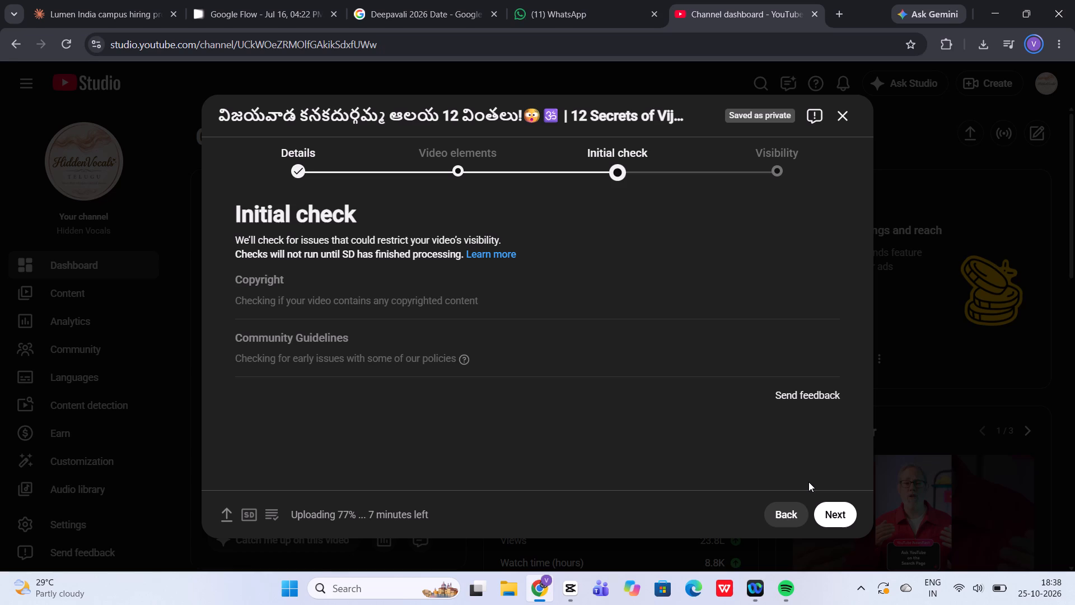
click(847, 515)
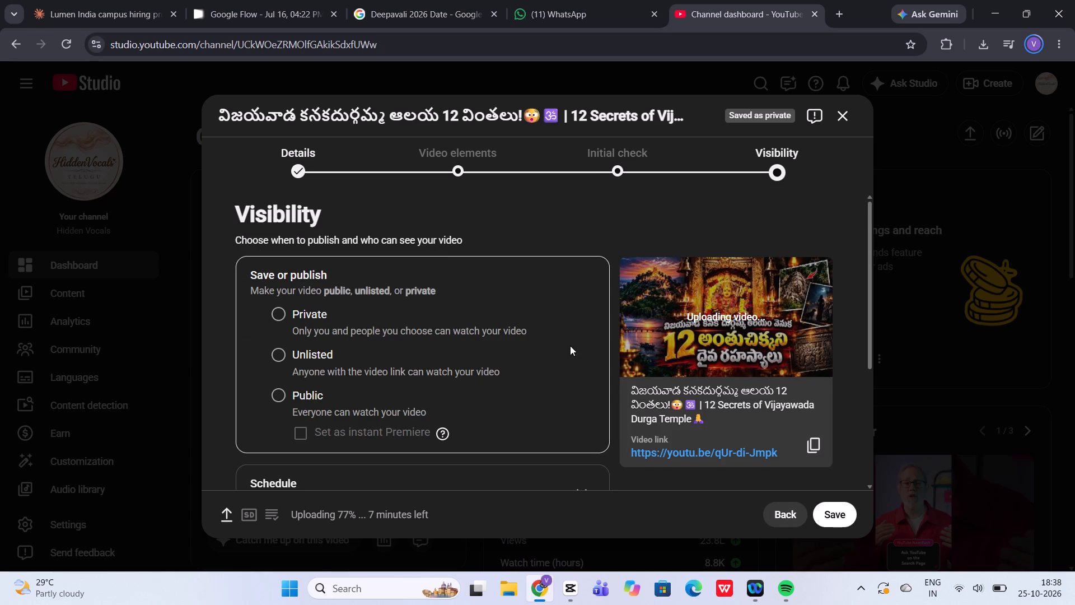
Set the video's visibility to Public and review the remaining schedule and pre-publish guidance.
click(279, 394)
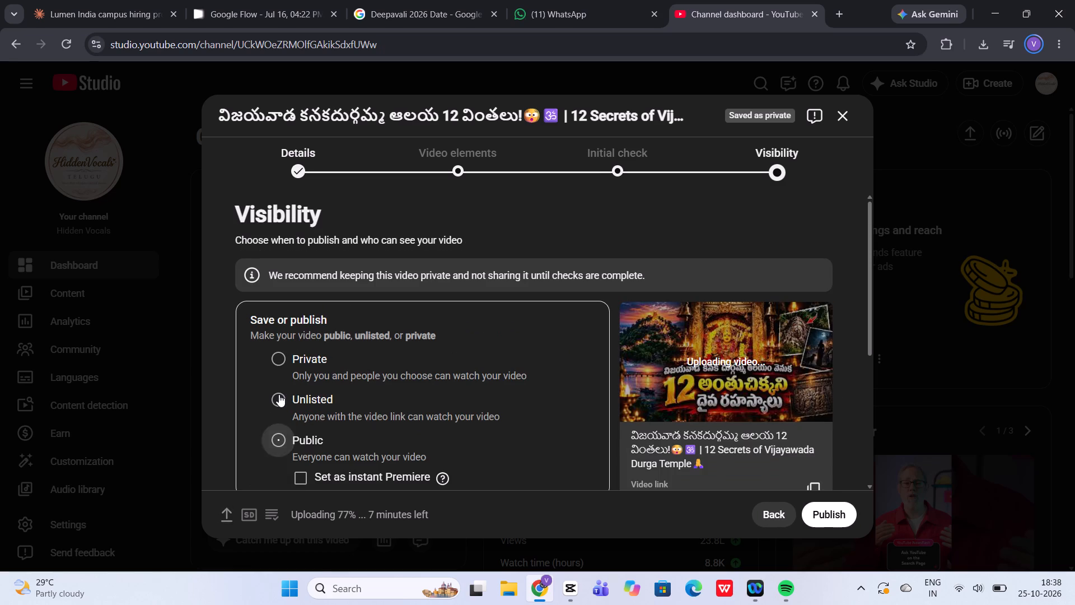
scroll(279, 394, down, 7)
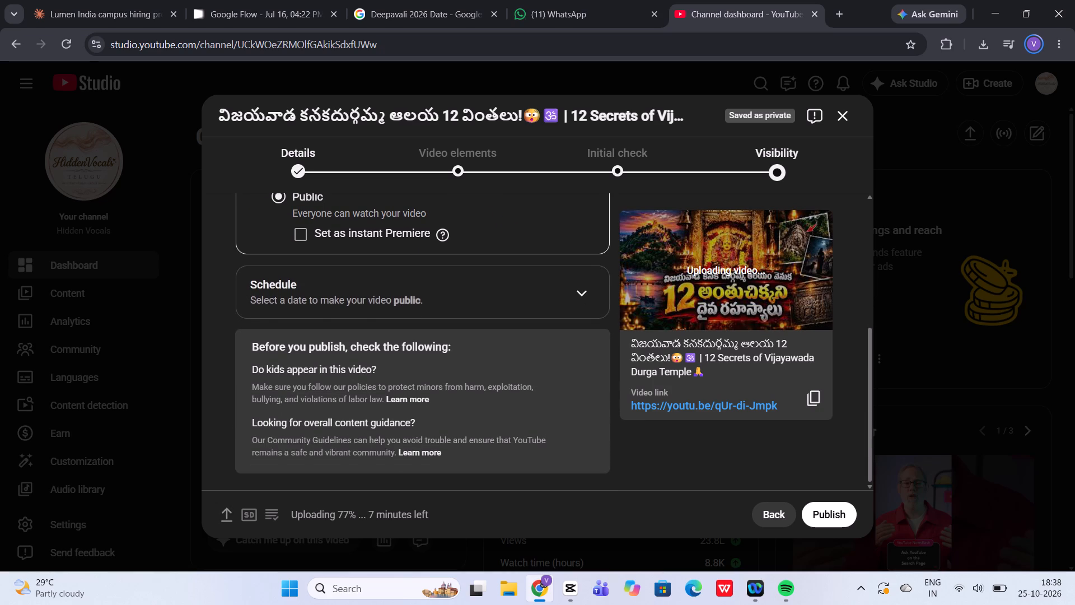
scroll(279, 394, up, 8)
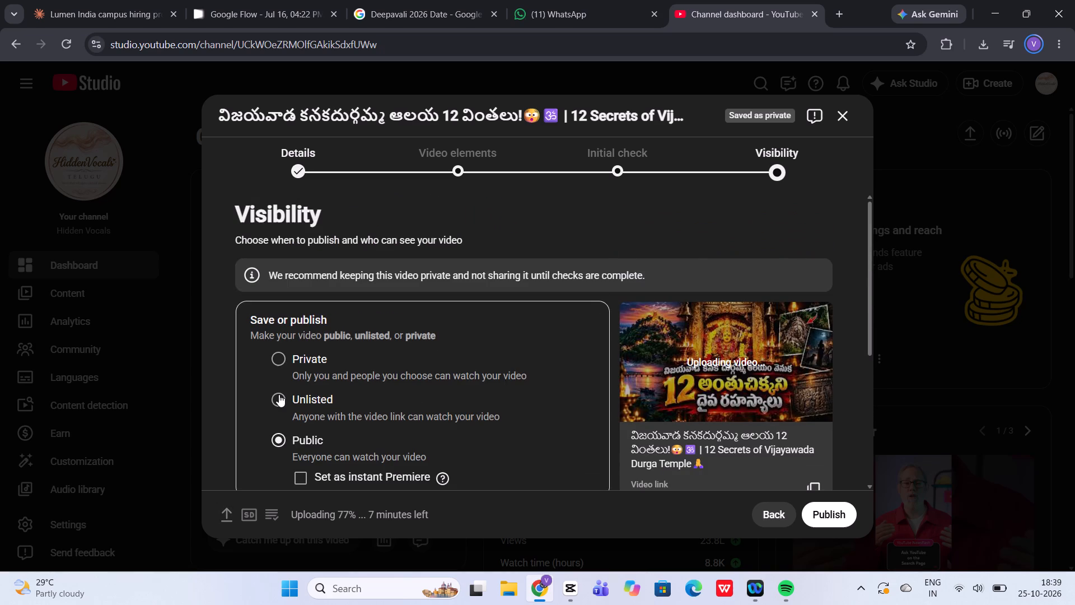
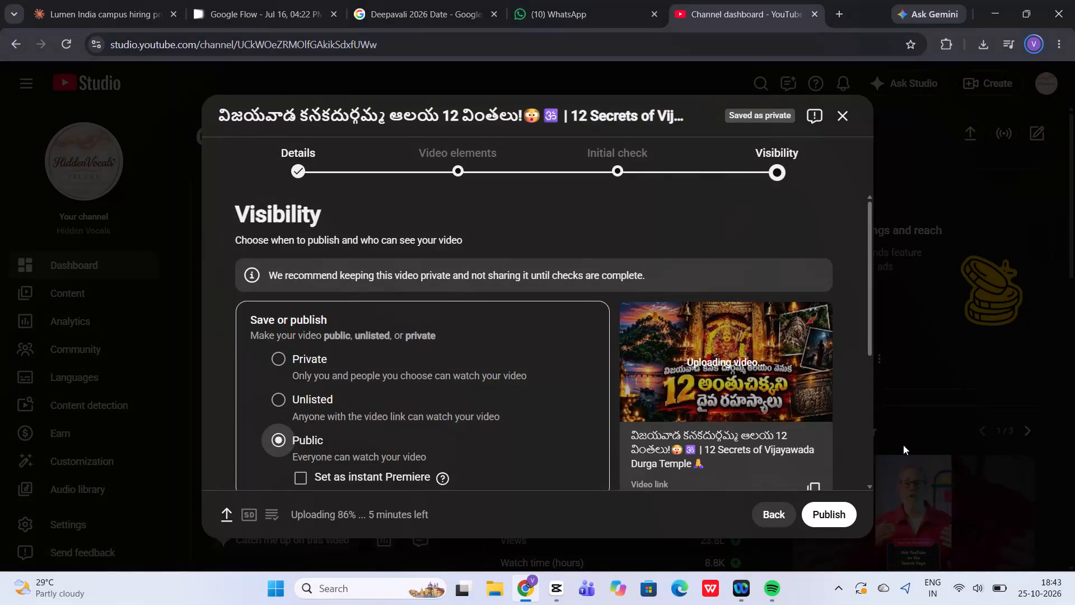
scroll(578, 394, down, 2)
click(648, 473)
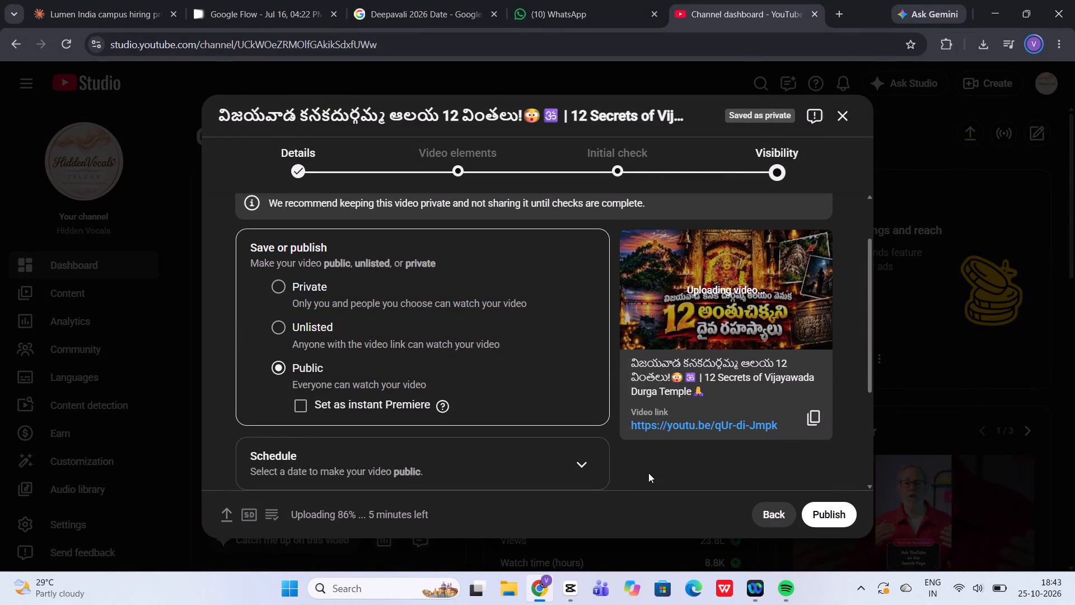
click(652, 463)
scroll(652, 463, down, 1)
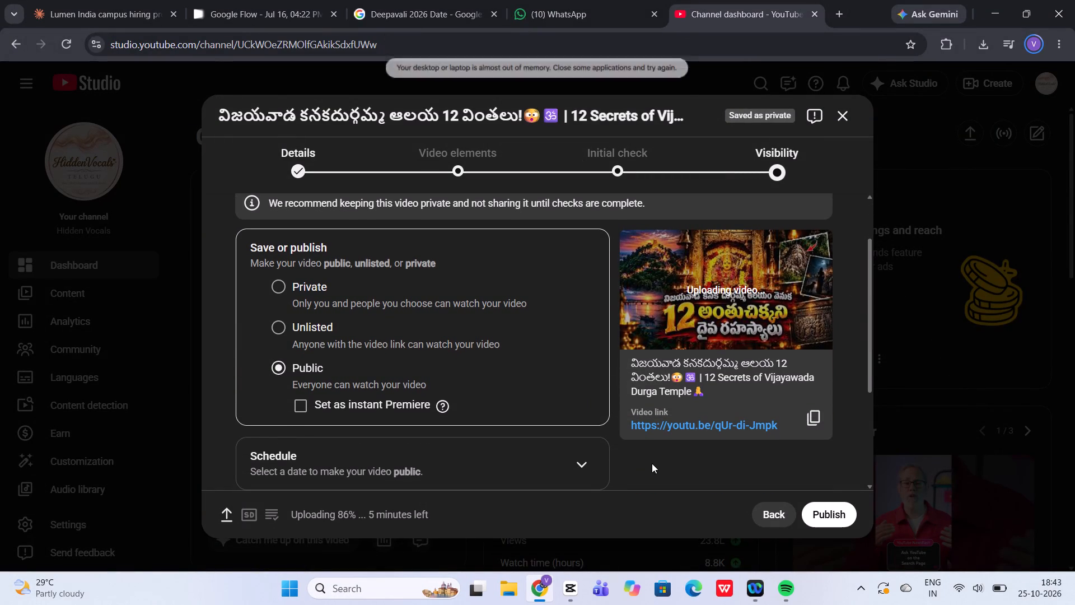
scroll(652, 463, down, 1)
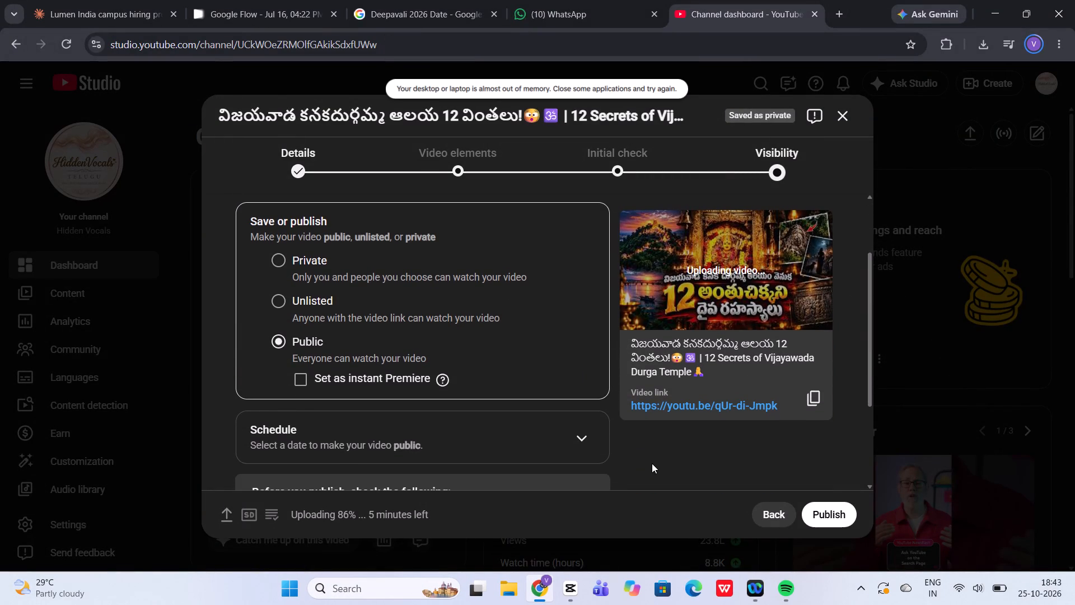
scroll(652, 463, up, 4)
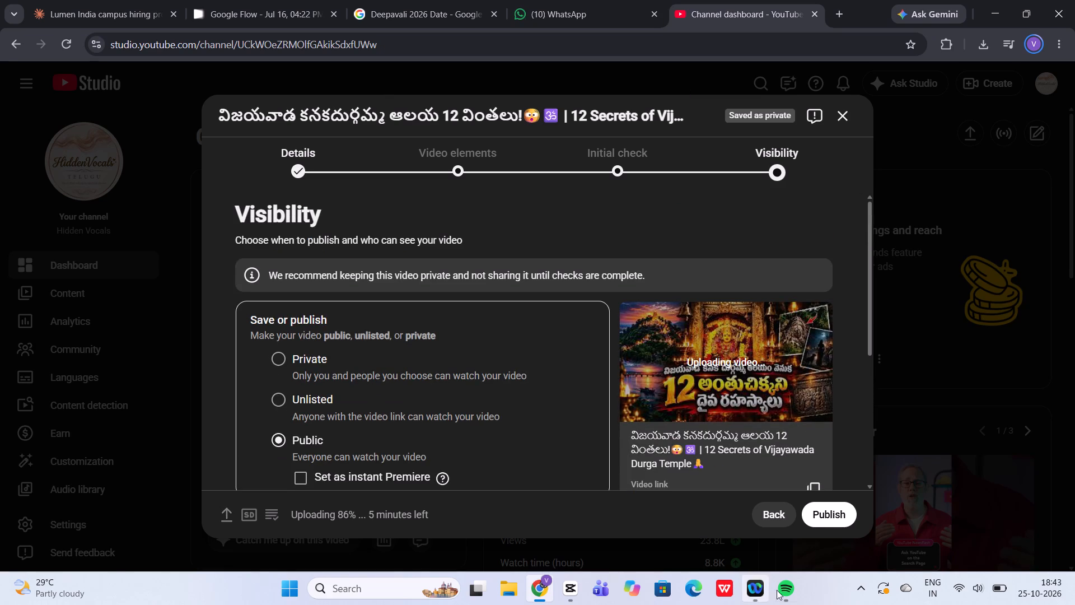
Close the Spotify and Webex apps that are running in the background.
click(822, 445)
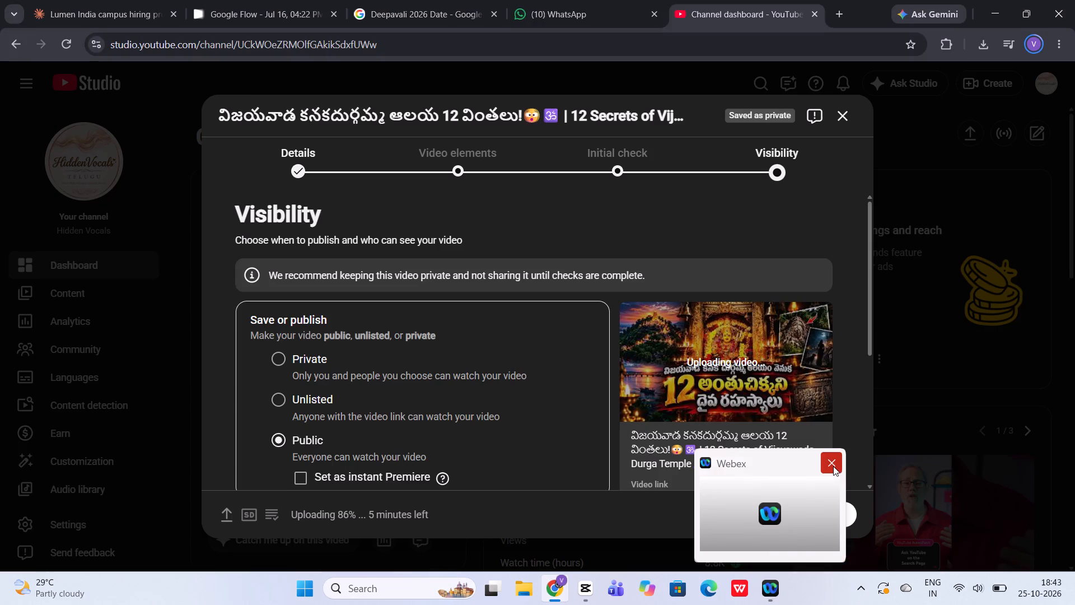
click(833, 466)
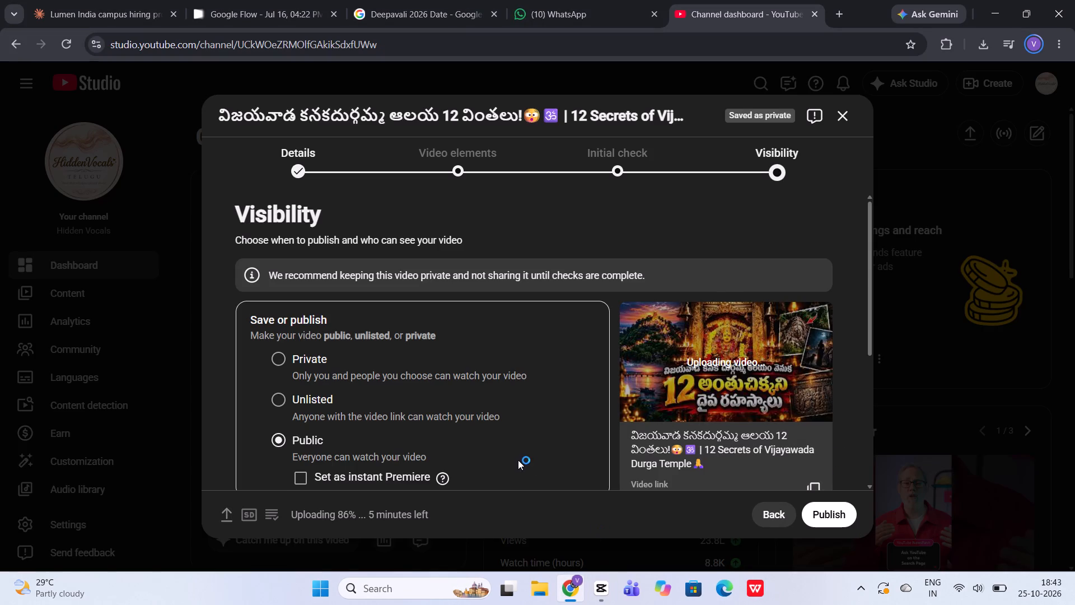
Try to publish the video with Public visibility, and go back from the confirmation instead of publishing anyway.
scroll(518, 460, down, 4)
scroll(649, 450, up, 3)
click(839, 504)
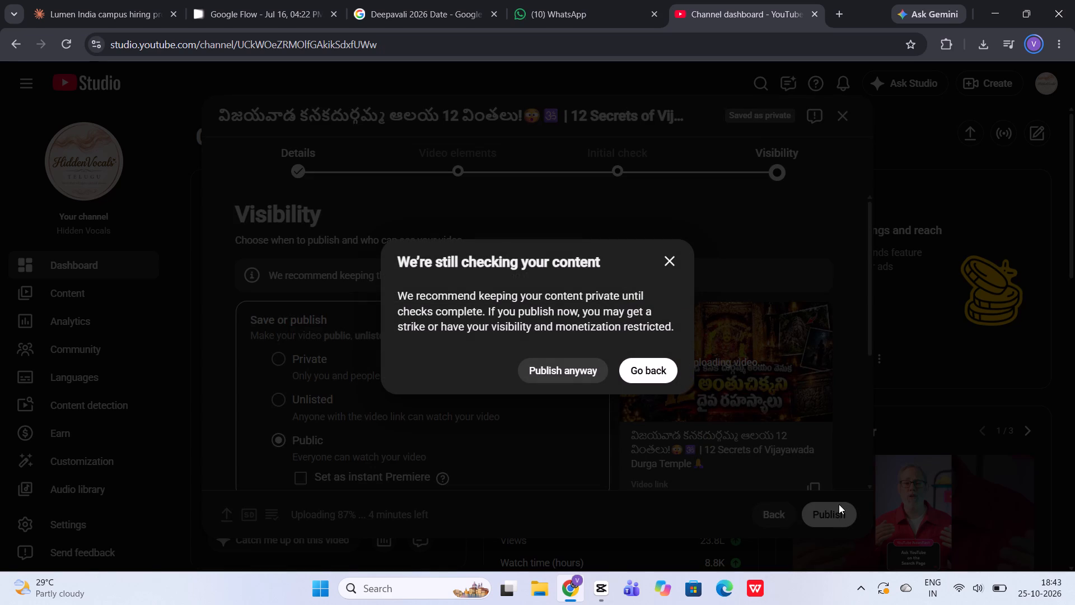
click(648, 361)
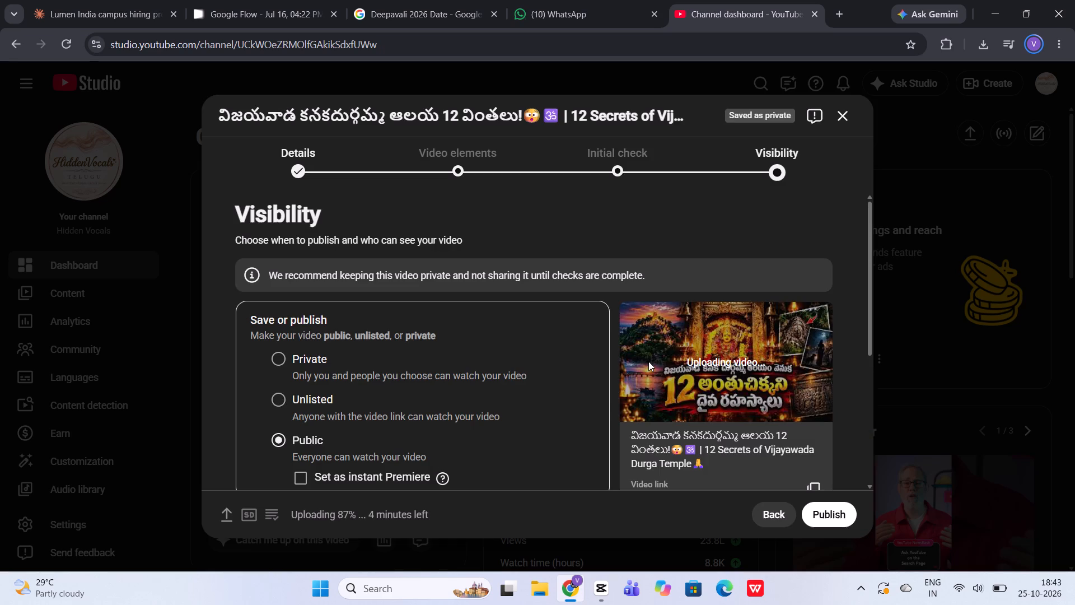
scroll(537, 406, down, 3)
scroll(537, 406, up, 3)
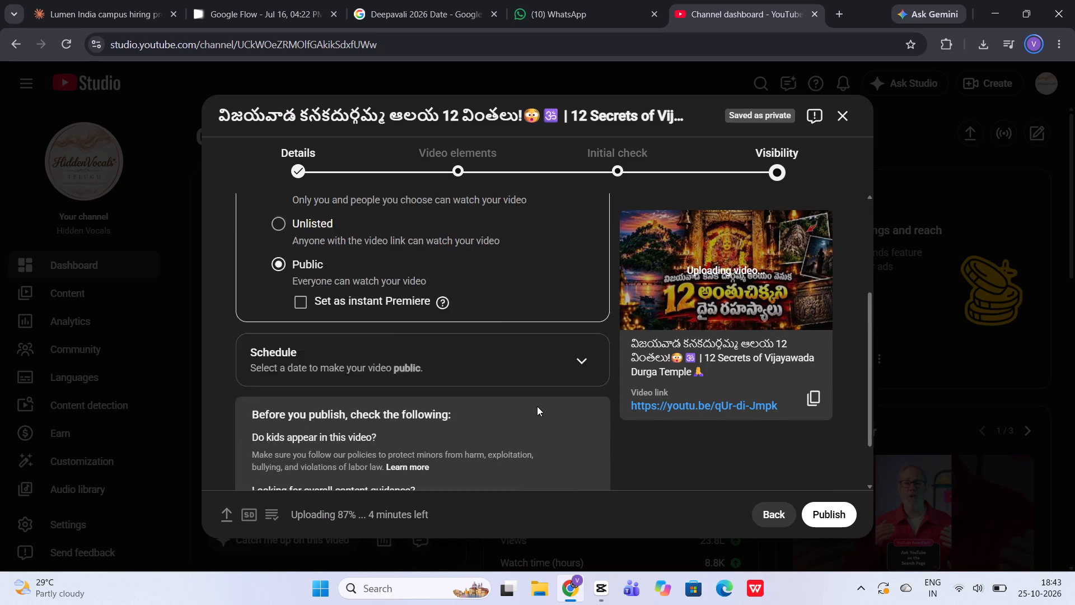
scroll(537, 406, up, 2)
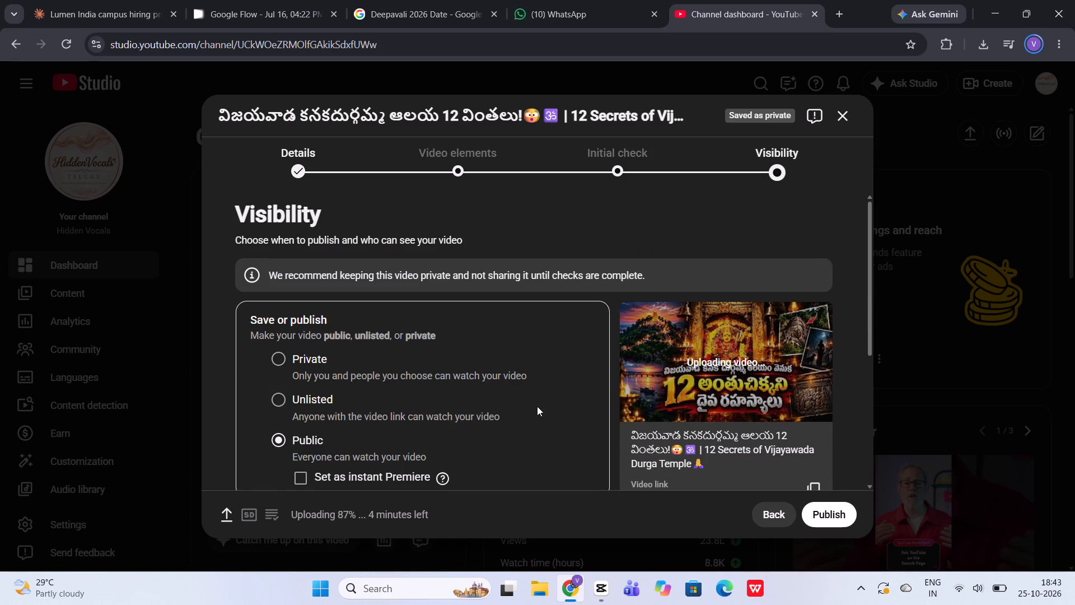
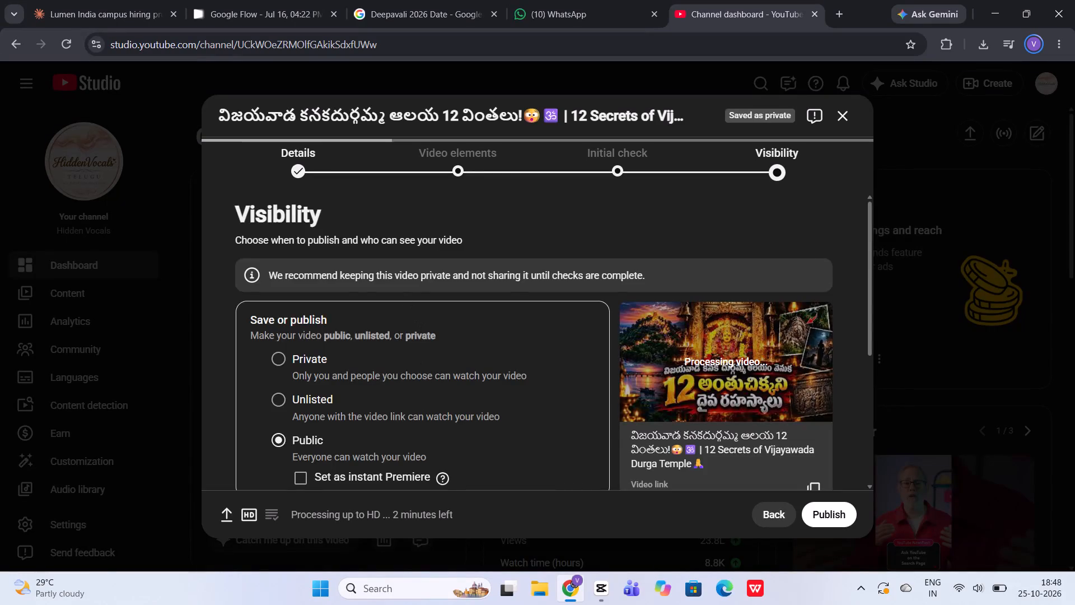
Review the video's visibility settings and examine the progress of its copyright and Community Guidelines checks.
scroll(423, 420, down, 3)
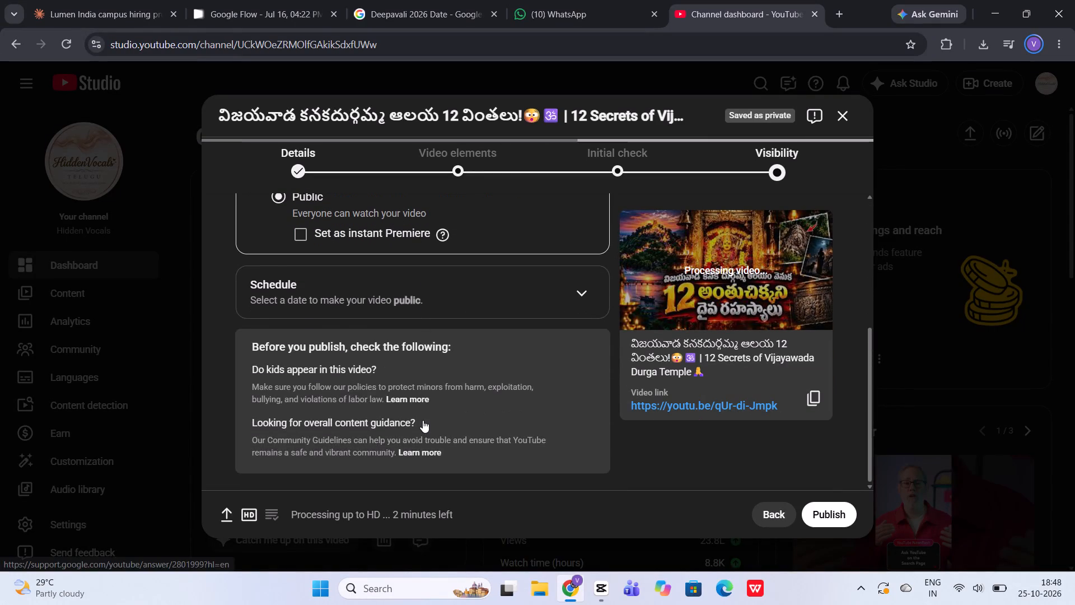
scroll(423, 420, down, 1)
scroll(423, 420, up, 8)
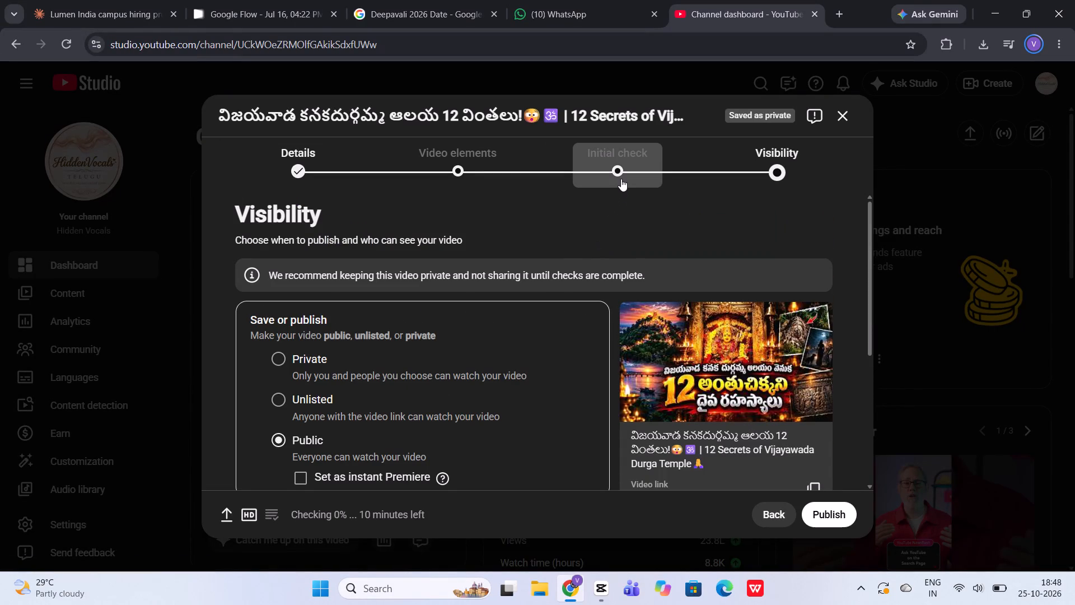
click(621, 179)
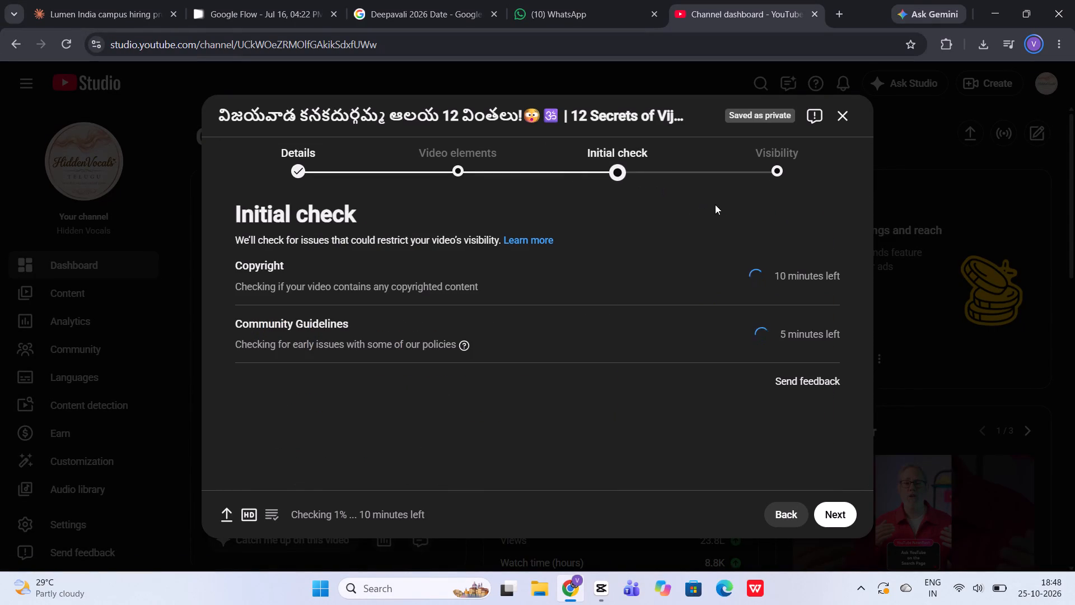
click(774, 180)
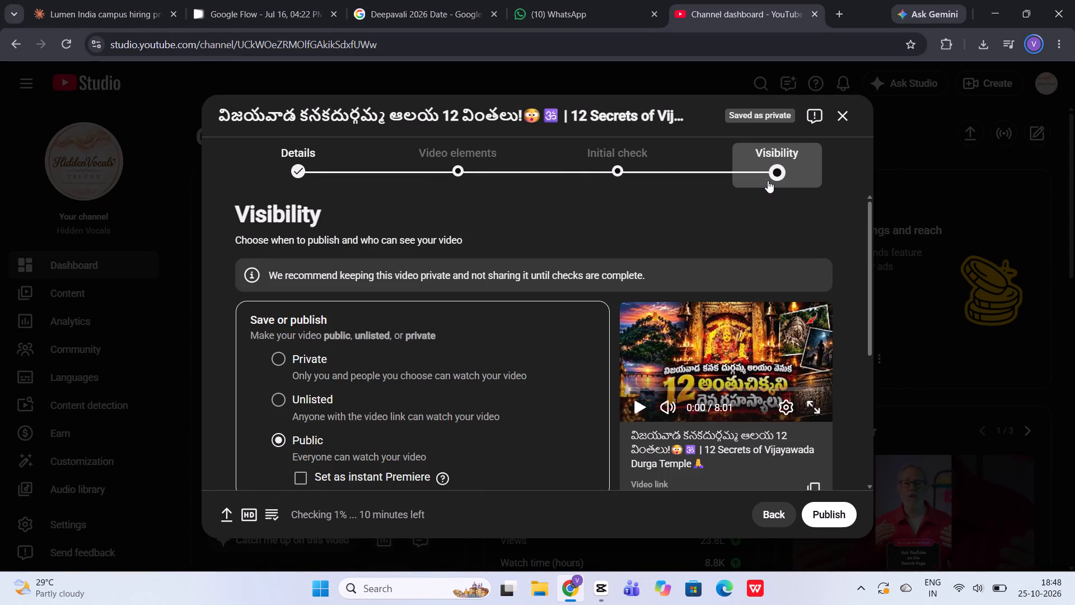
click(619, 175)
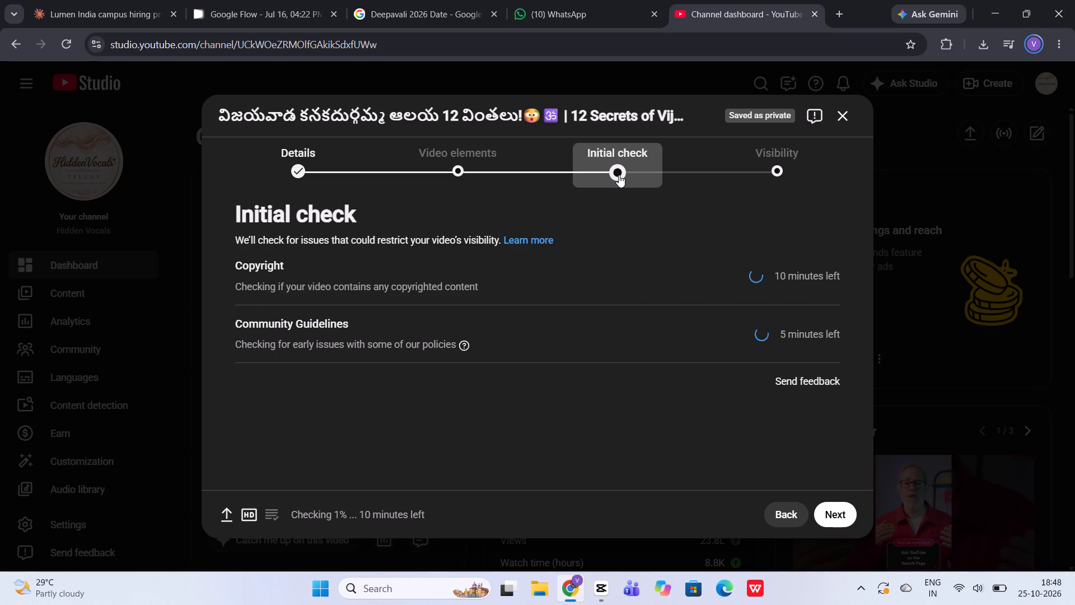
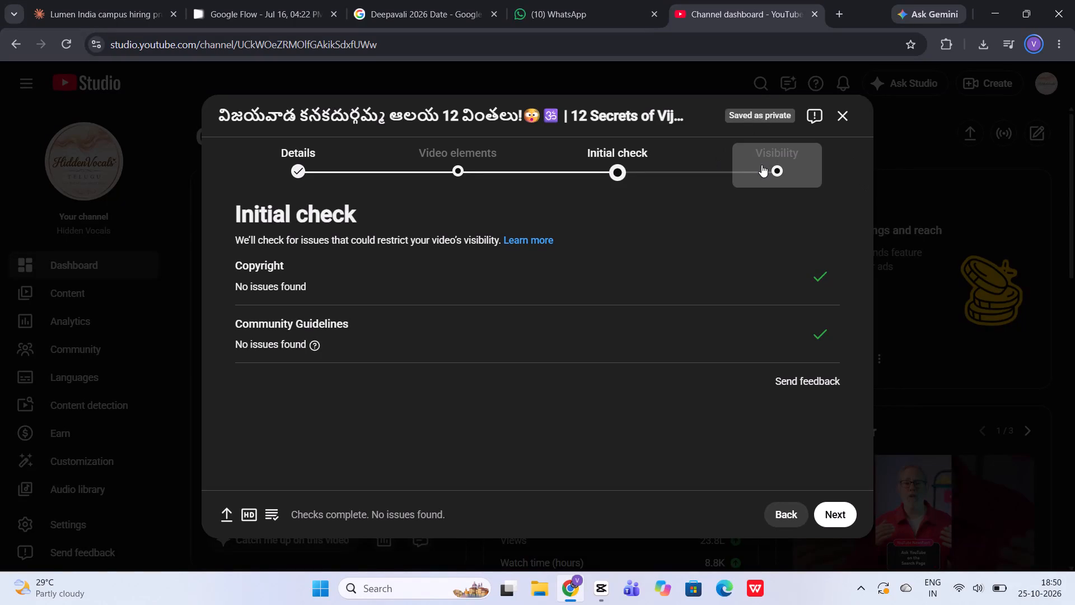
Publish the Vijayawada Durga temple video with Public visibility.
click(764, 165)
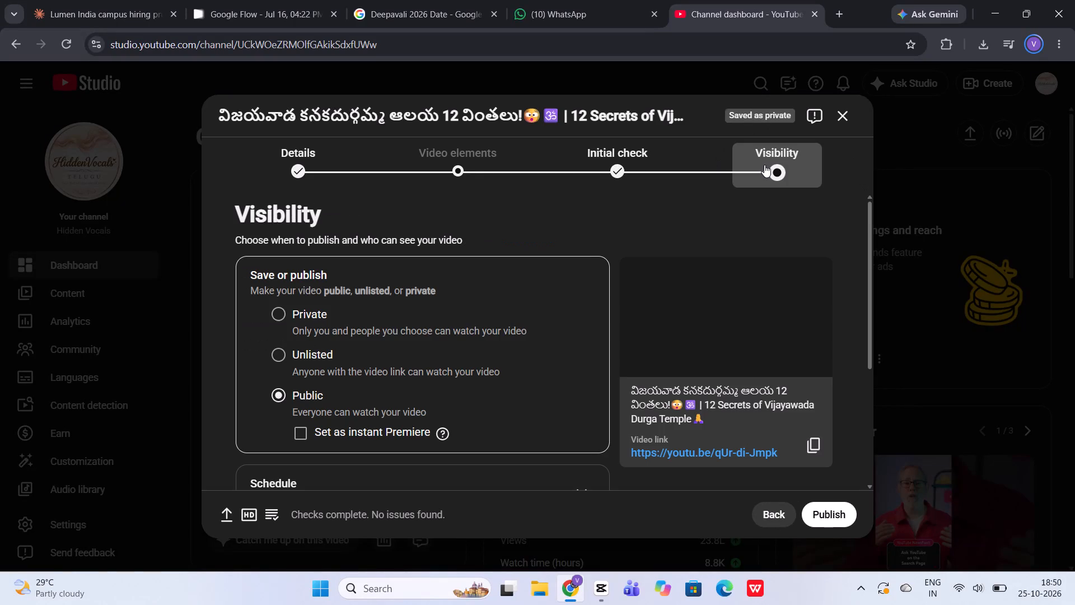
click(833, 520)
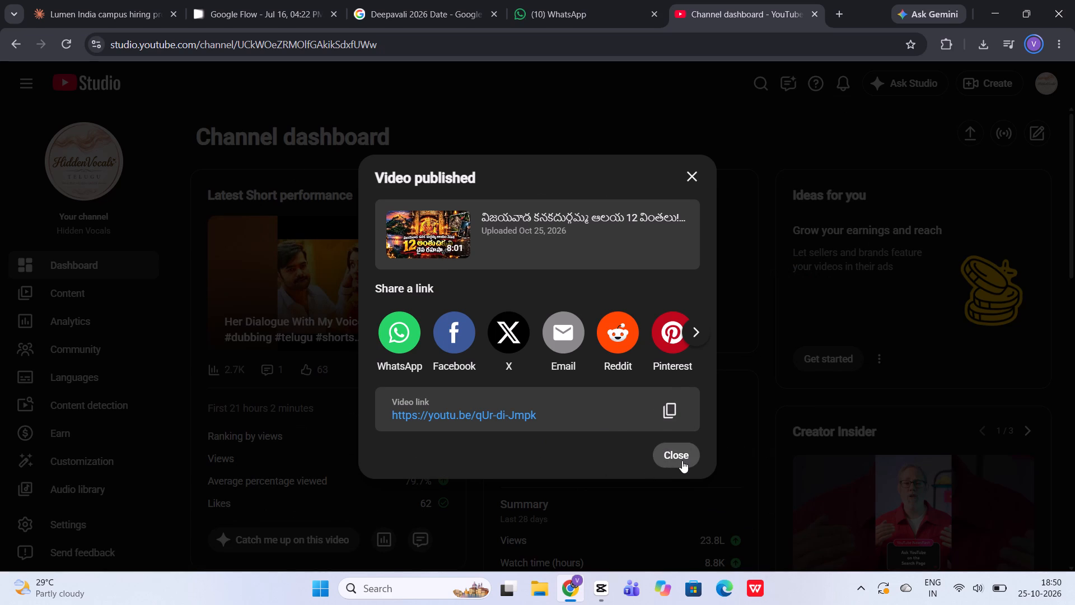
Copy the published video's link and dismiss the sharing dialog.
click(671, 411)
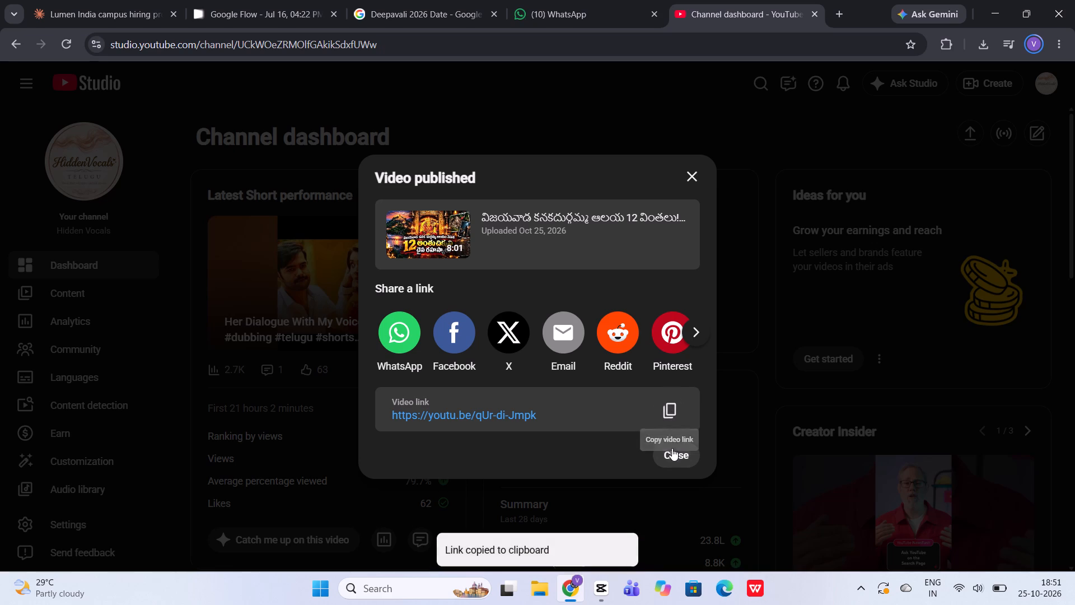
click(672, 449)
Look over the channel dashboard, then open the channel's content list to check the new upload.
scroll(579, 380, down, 1)
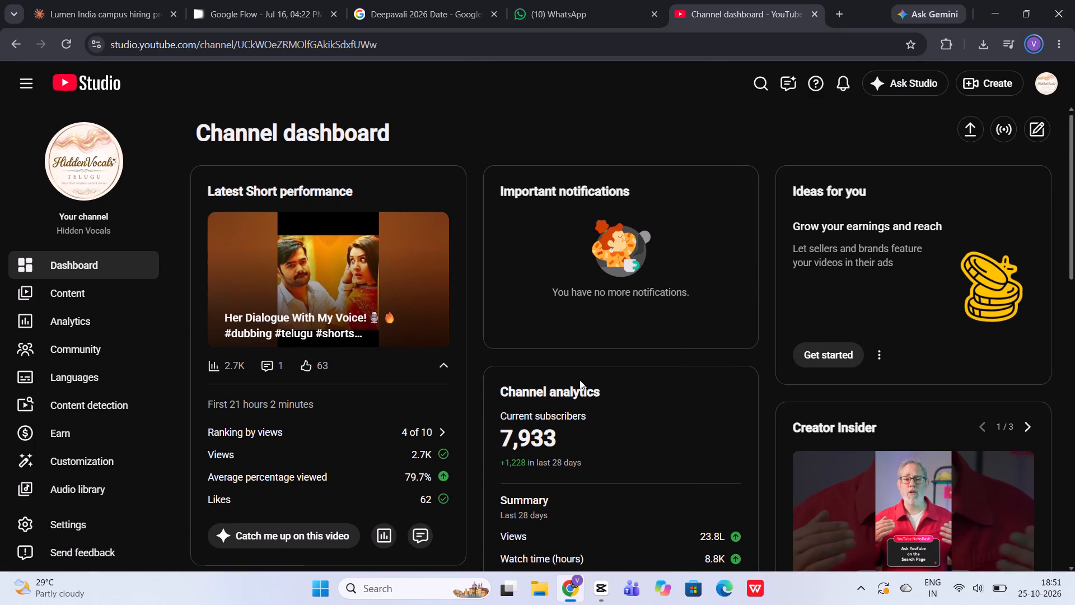
scroll(579, 380, down, 6)
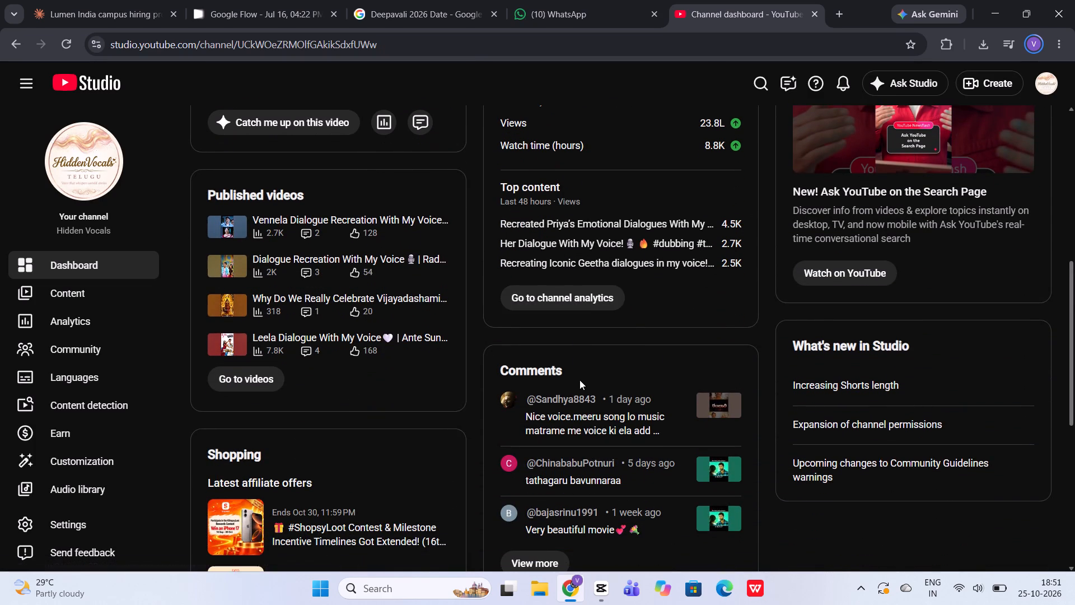
scroll(579, 380, down, 2)
scroll(579, 380, up, 18)
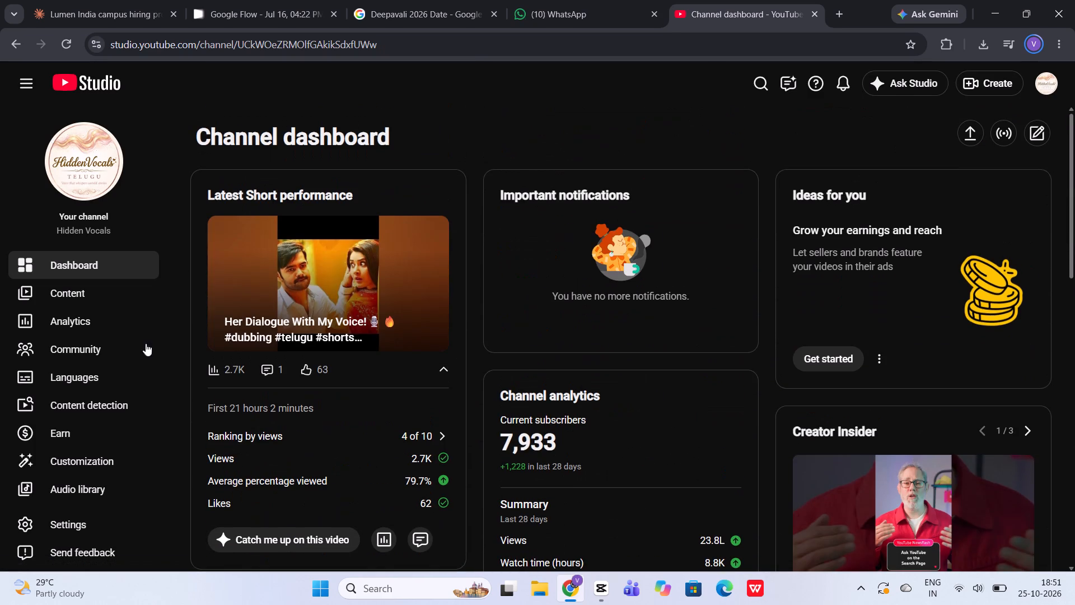
click(106, 304)
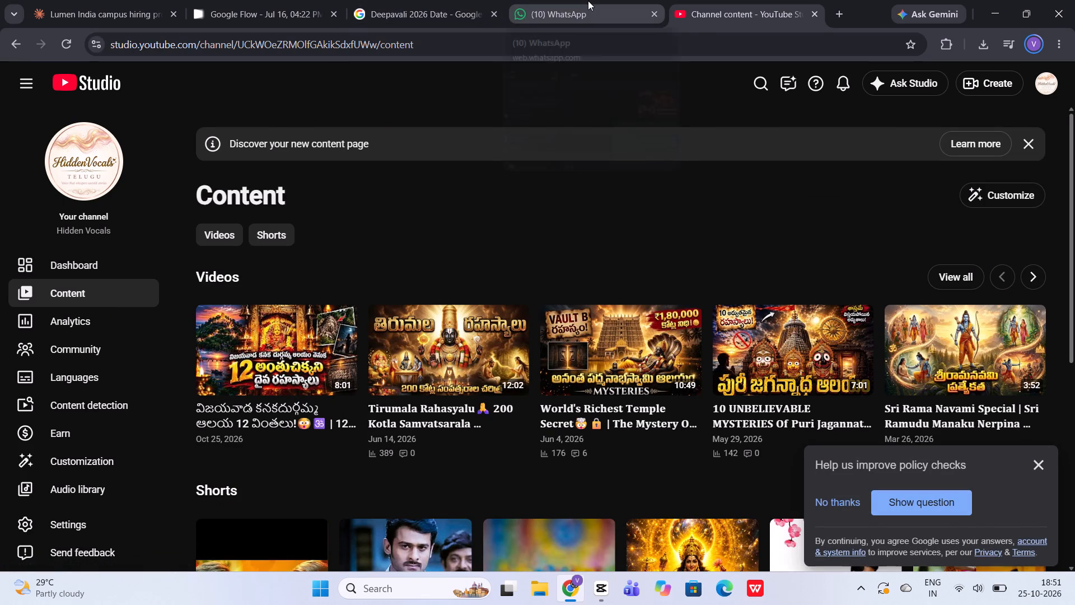
Open the YouTube home page in a new browser tab.
click(839, 10)
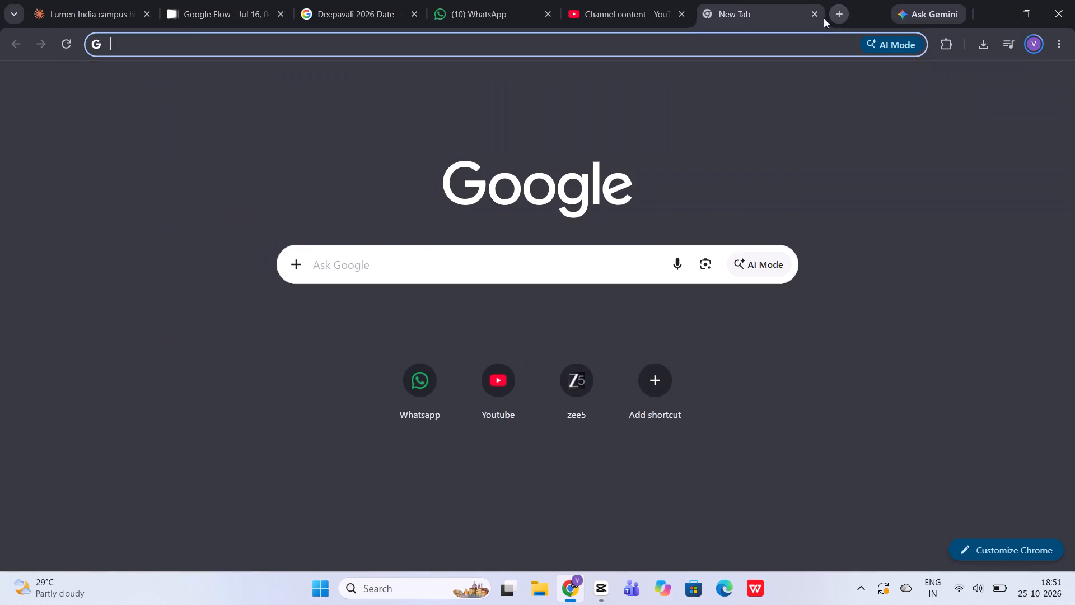
click(727, 49)
text(you)
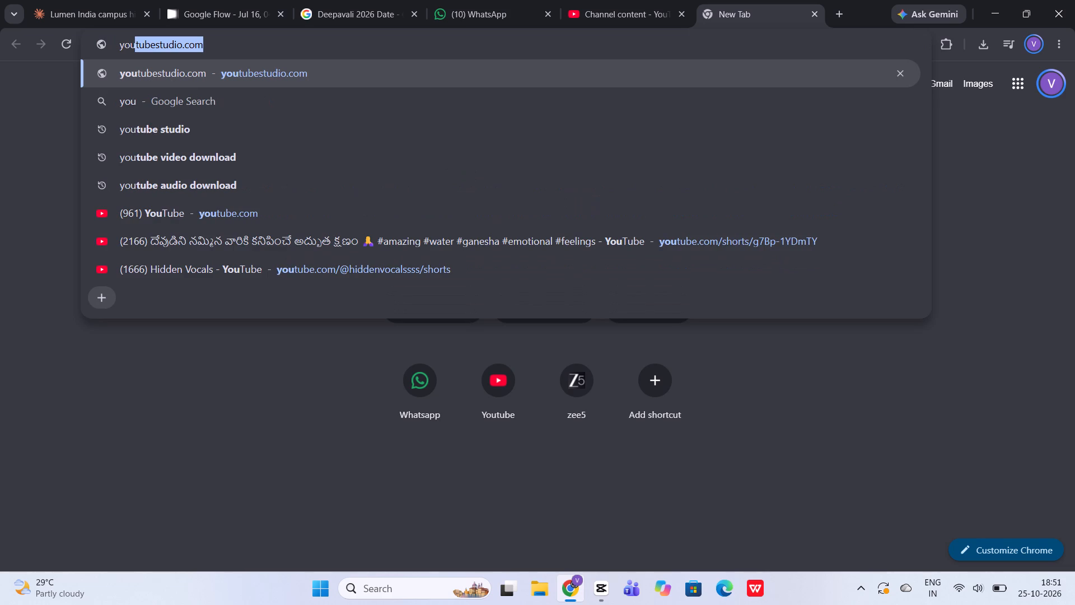
double_click(509, 417)
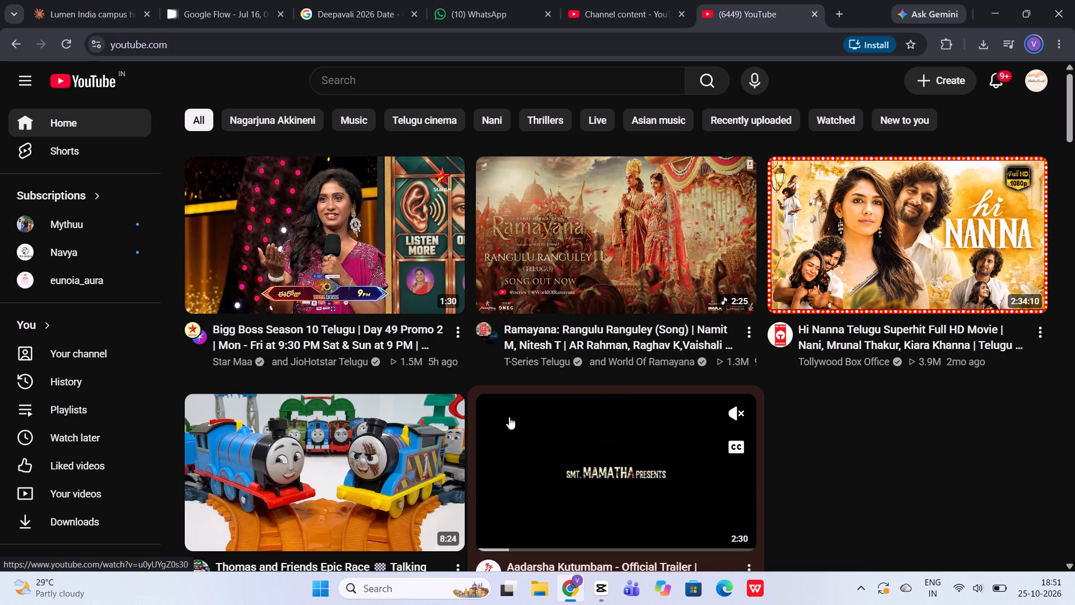
Look through the refreshed home feed for the new video, then view it on the Hidden Vocals channel page.
scroll(536, 224, down, 5)
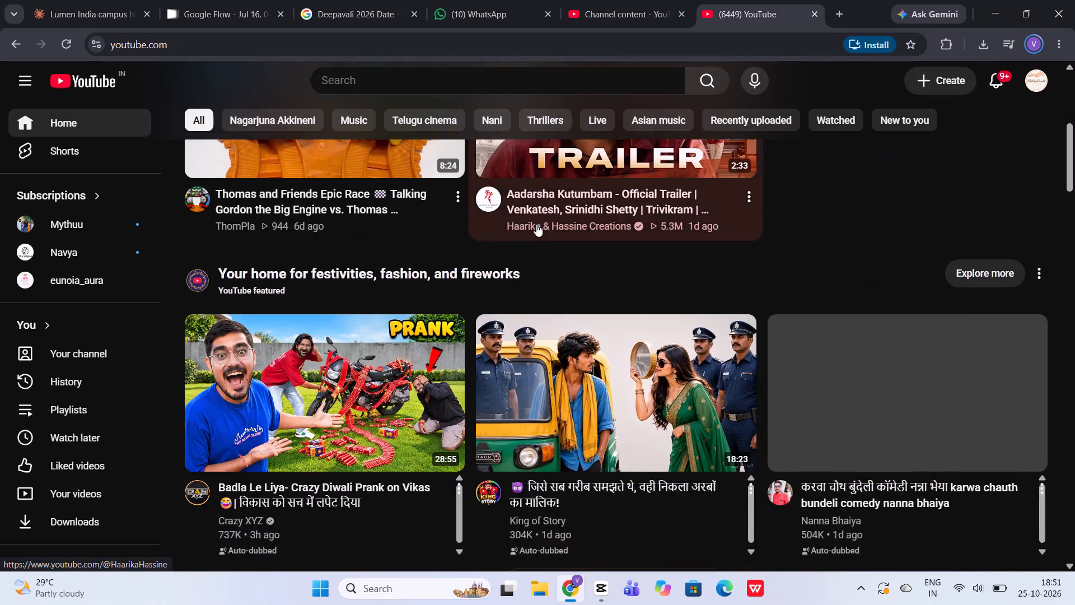
scroll(536, 224, up, 9)
click(63, 42)
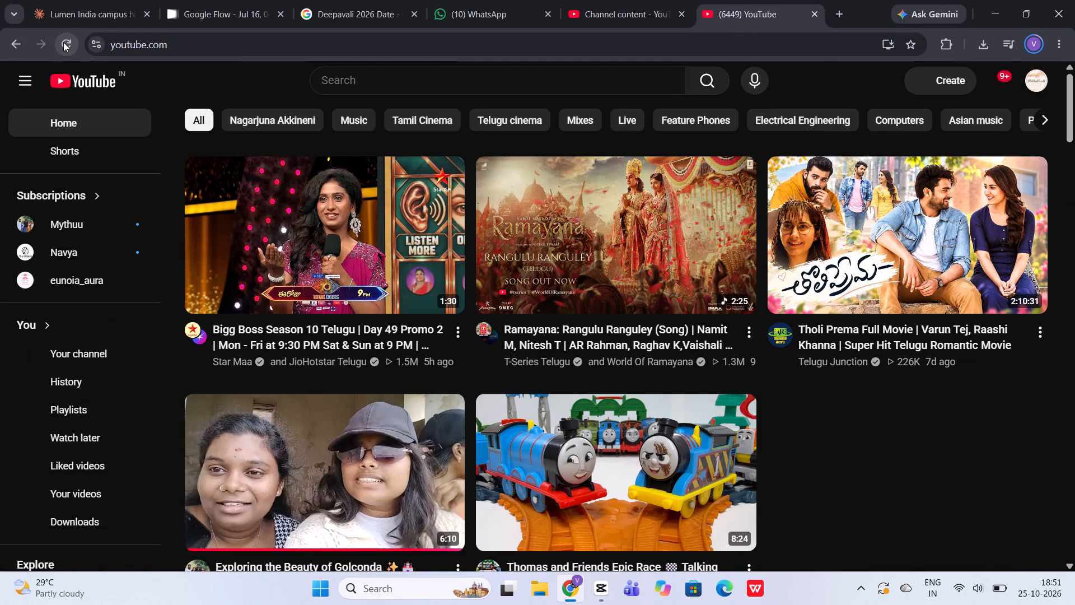
scroll(446, 166, down, 2)
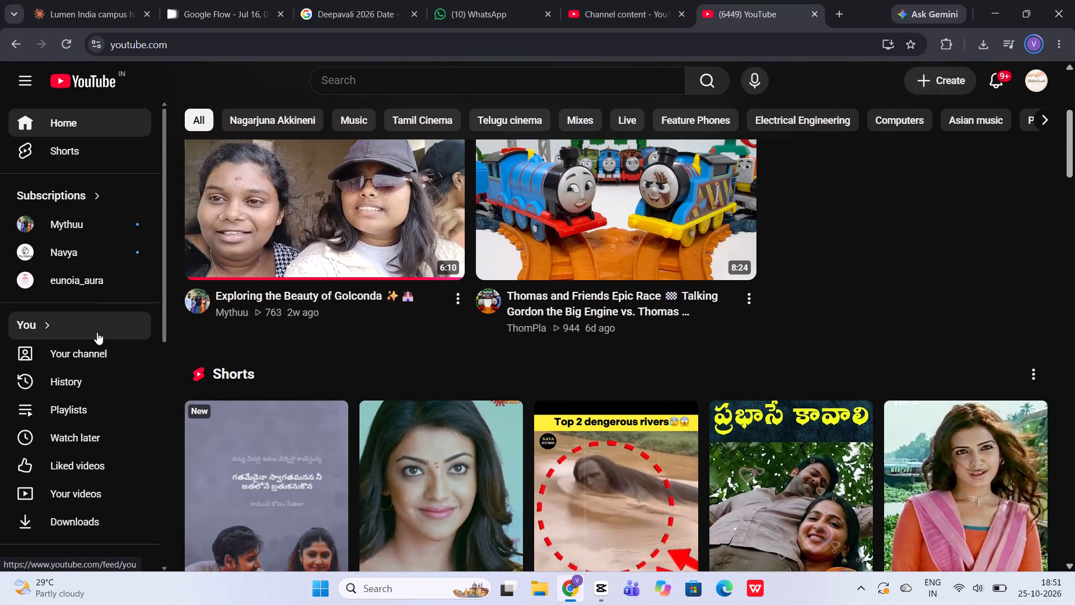
click(1036, 72)
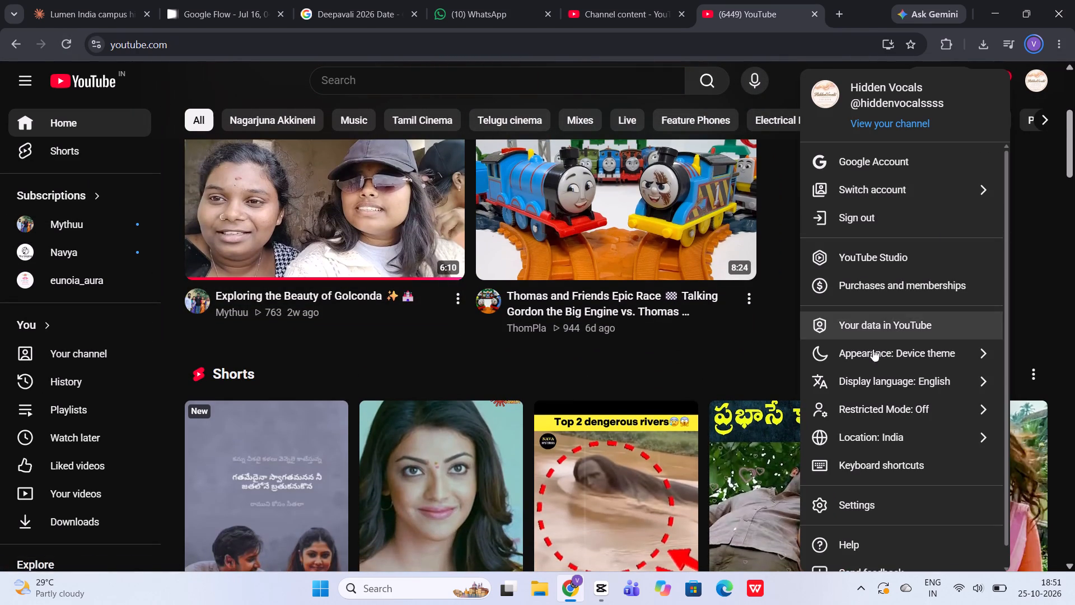
click(102, 353)
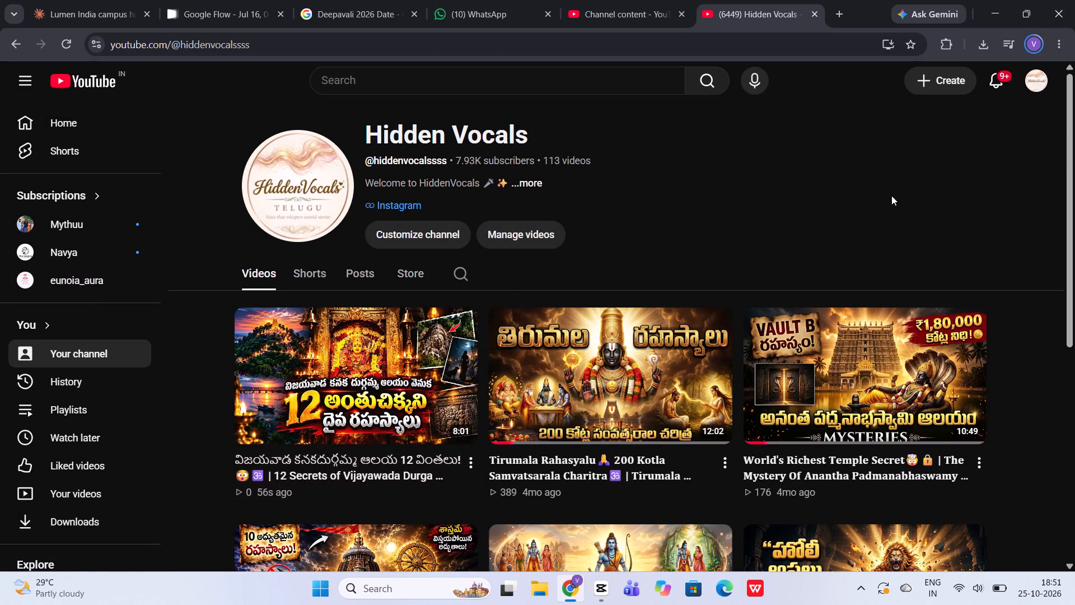
Switch YouTube to the first account listed under other accounts.
click(1040, 80)
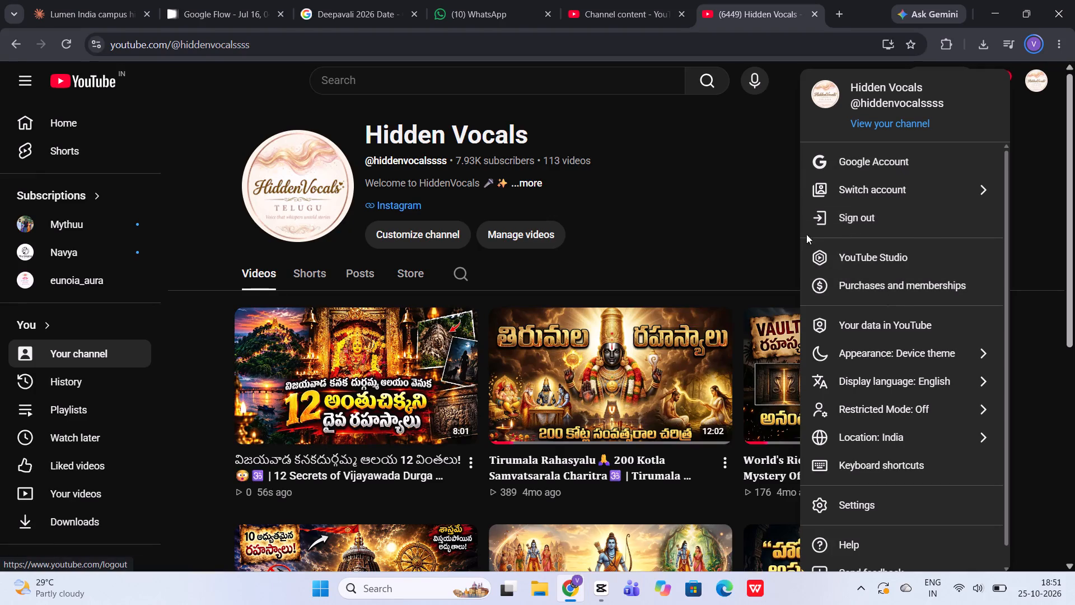
click(912, 179)
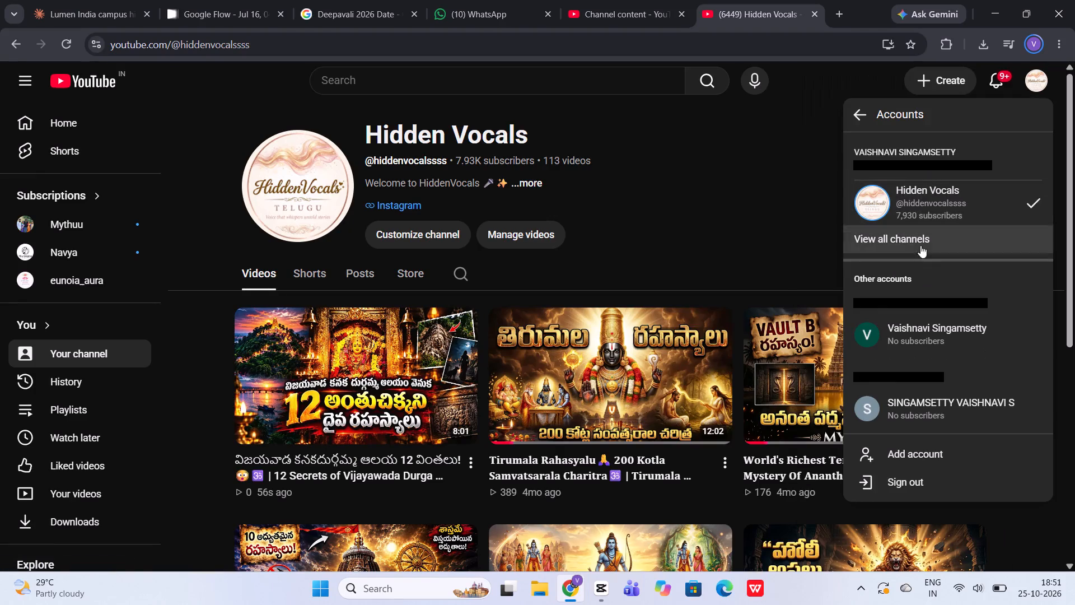
click(922, 336)
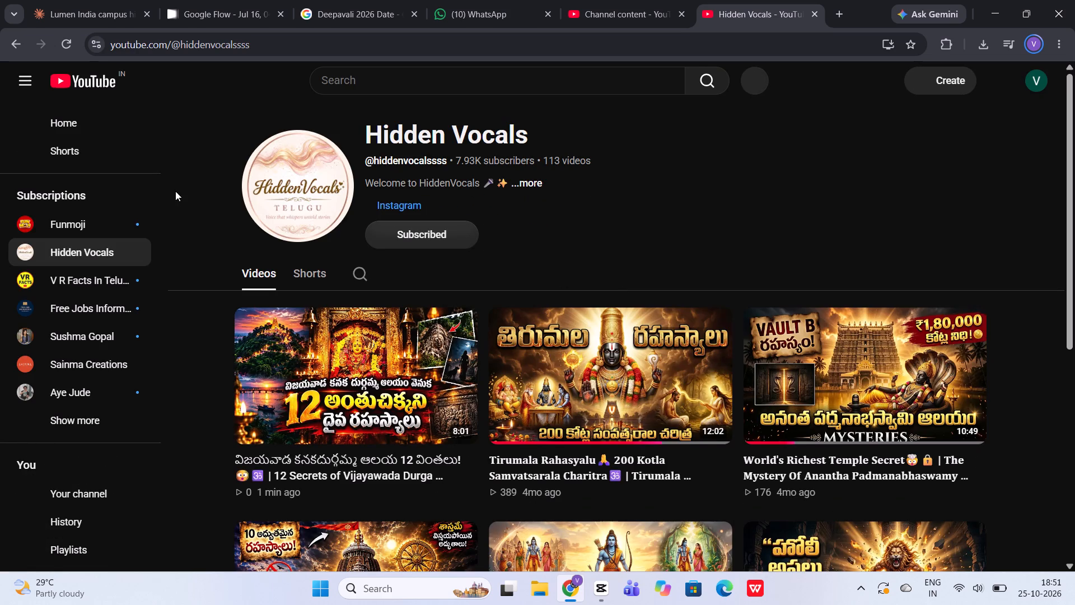
Look for the new Vijayawada Durga temple video in this account's home feed and play it in full screen.
click(101, 123)
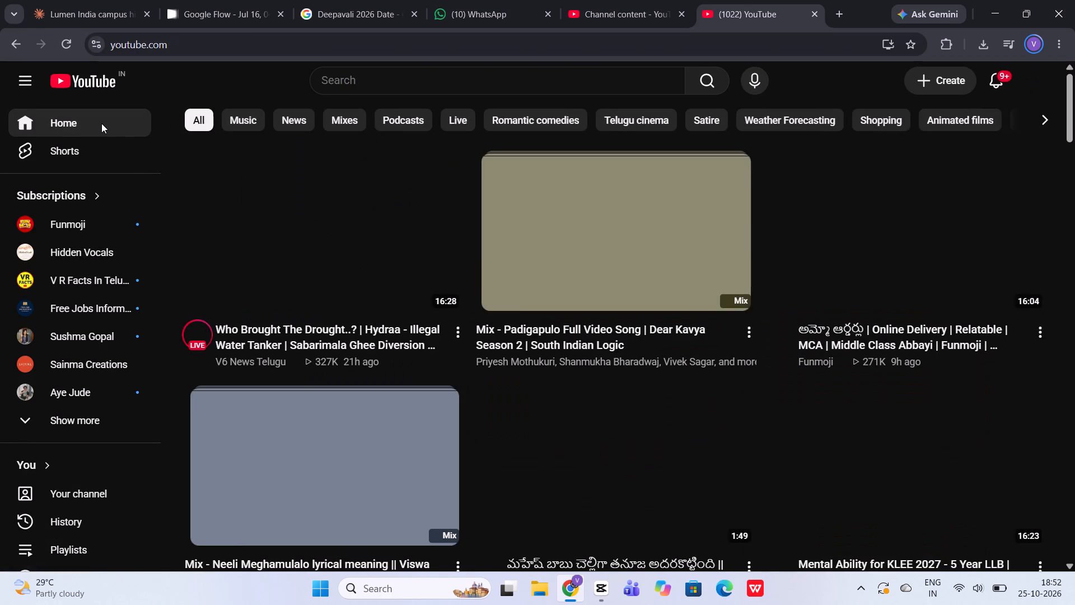
scroll(519, 199, down, 3)
scroll(519, 199, up, 2)
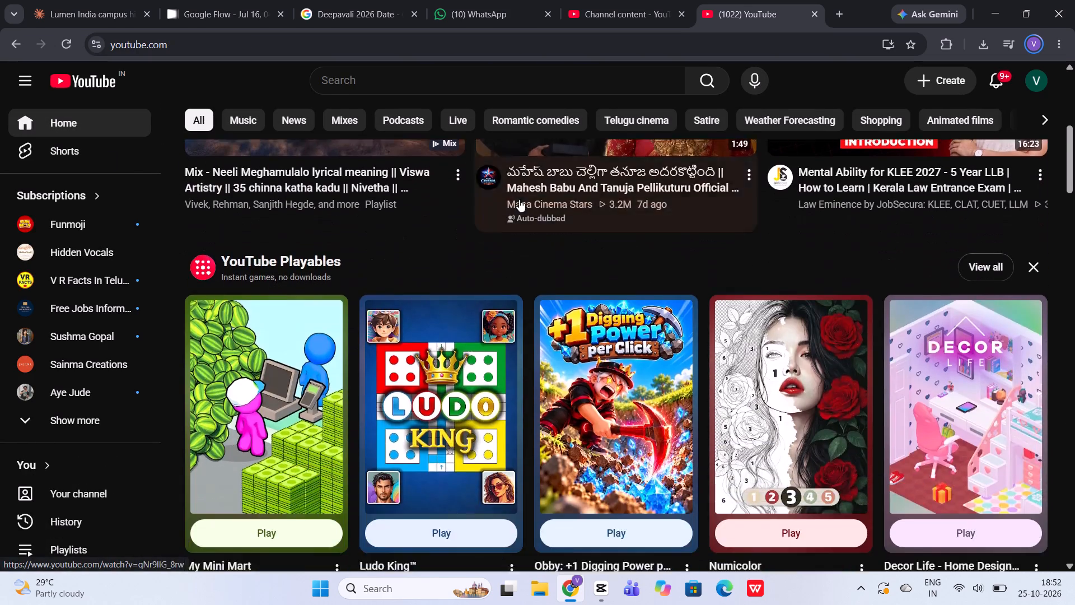
scroll(519, 199, up, 3)
click(47, 133)
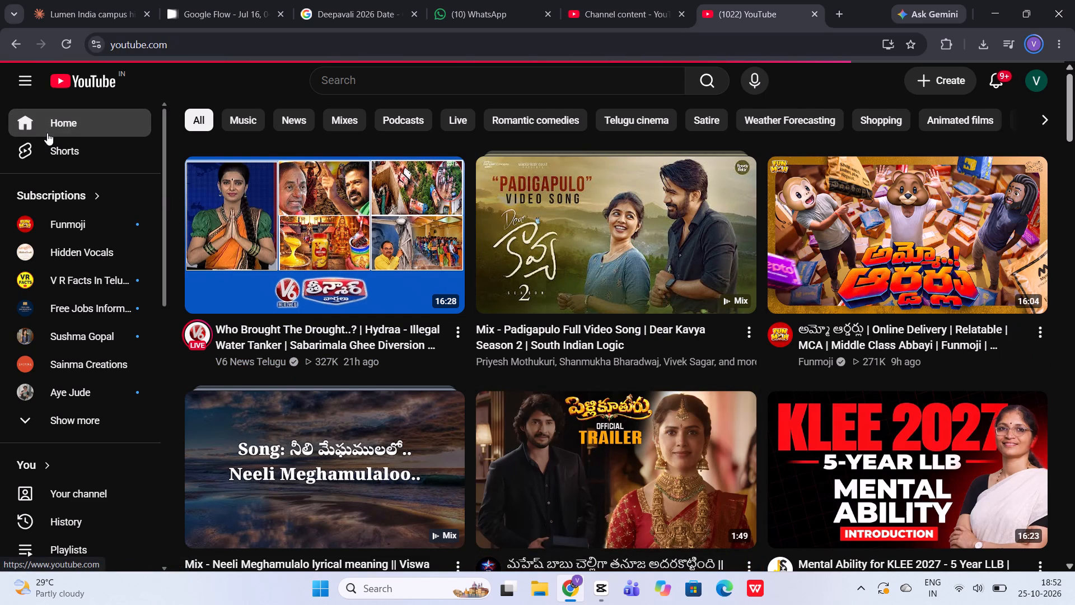
click(304, 219)
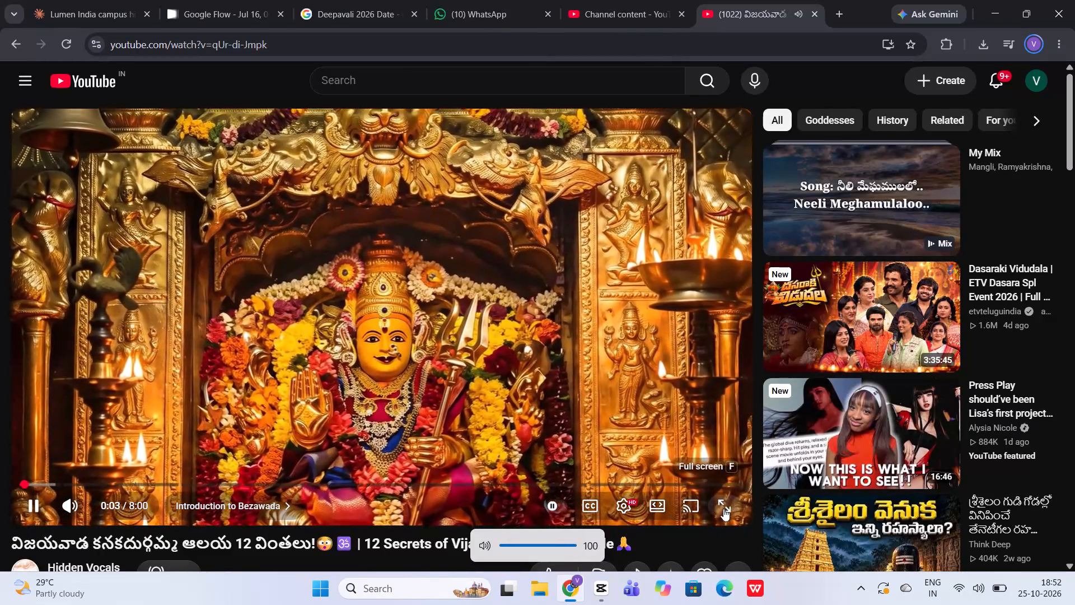
click(723, 508)
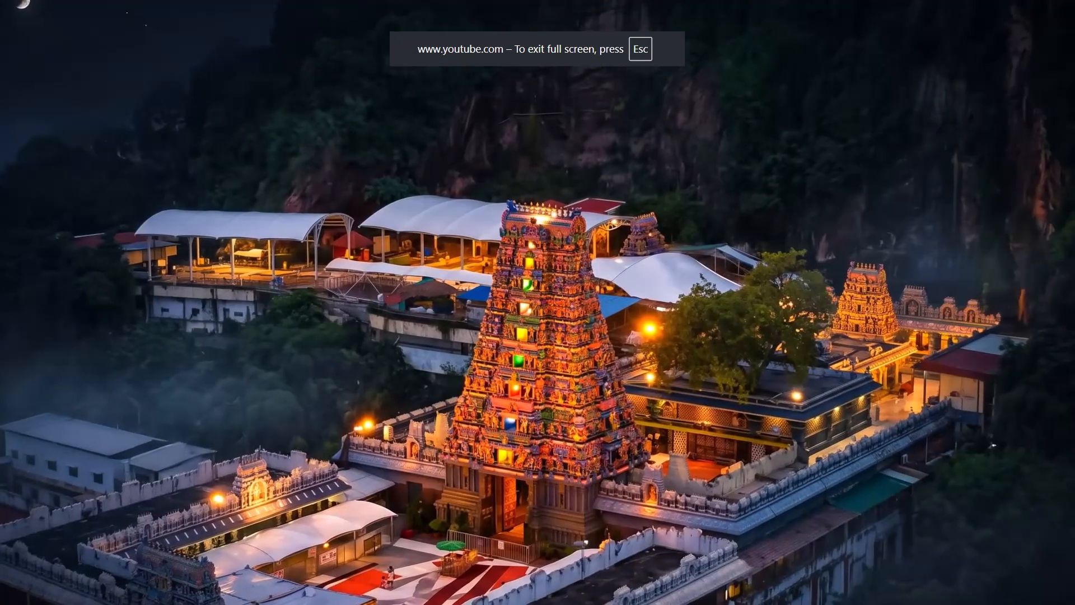
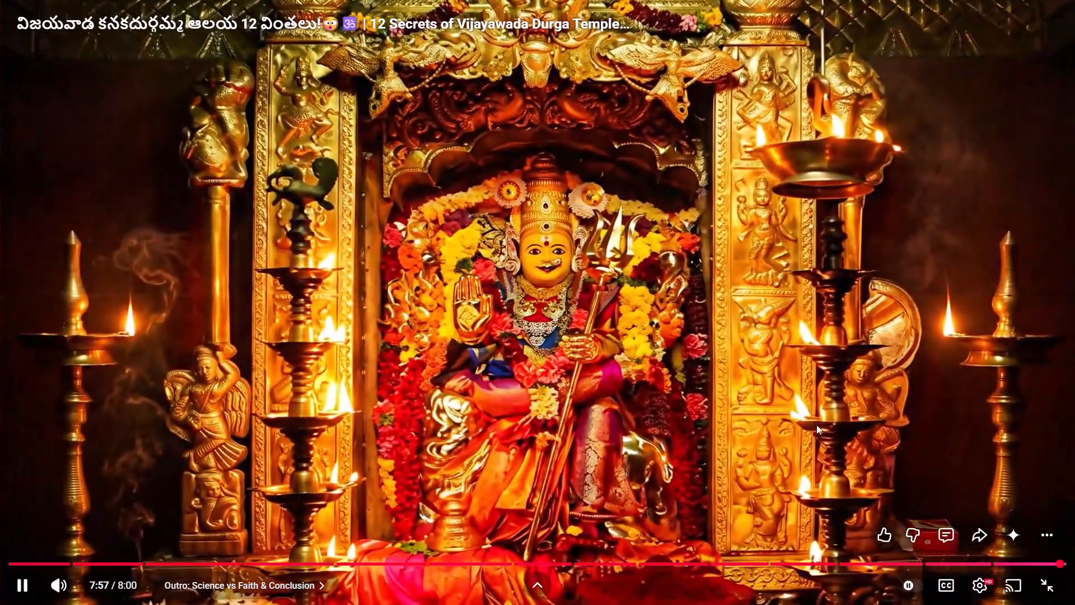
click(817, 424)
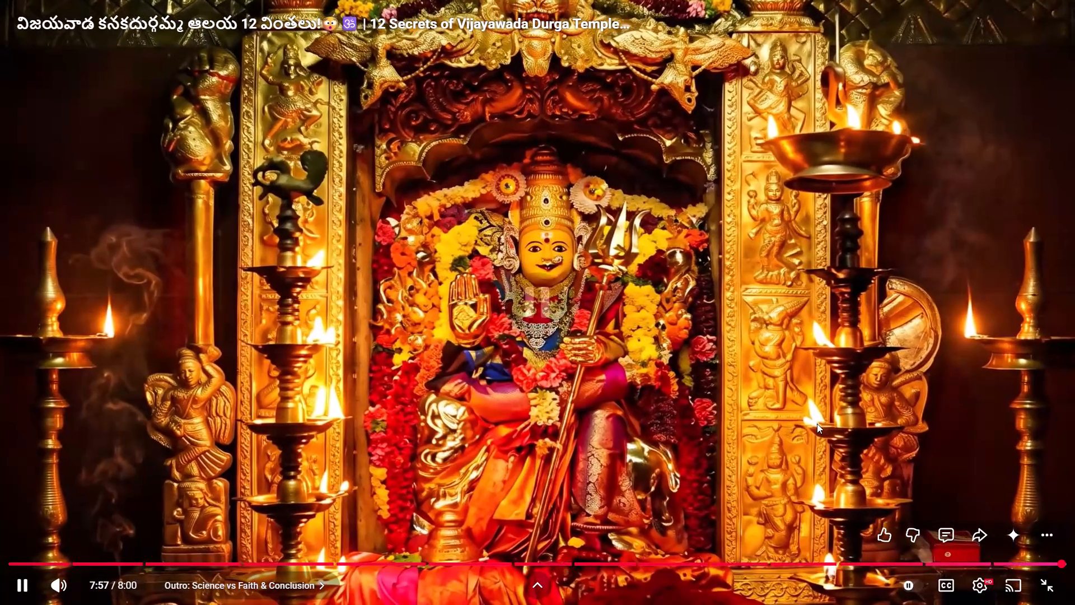